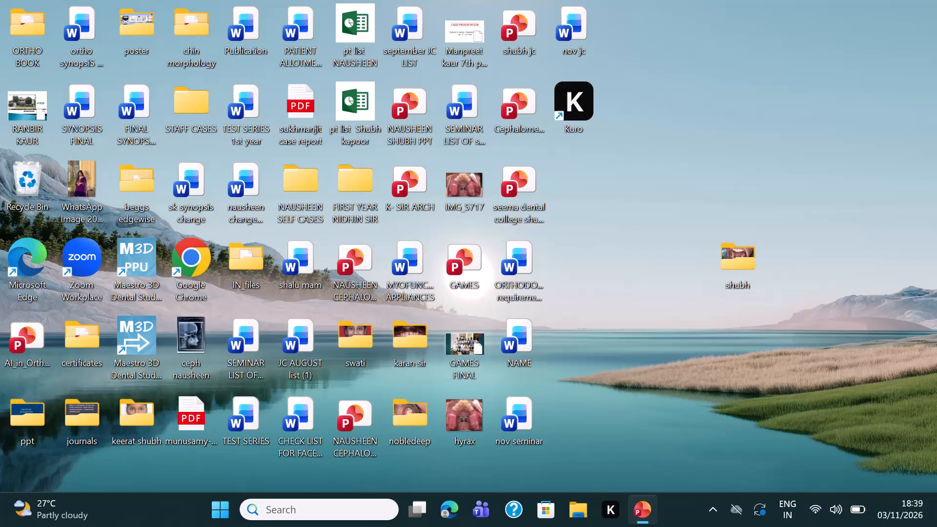
Open Microsoft Edge and search the web for "orthodontics balaji textbook pdf".
left_click(459, 521)
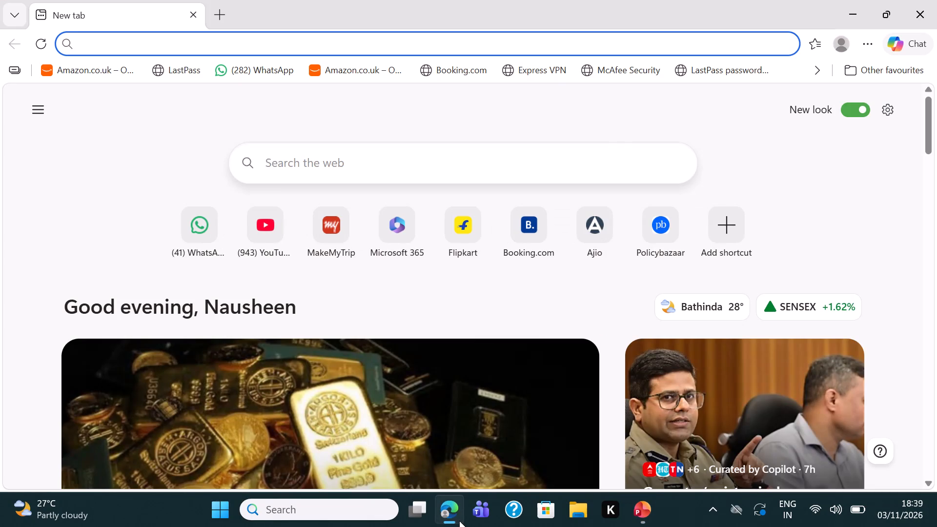
left_click(355, 178)
type("bl")
key("BackSpace")
type("ala")
type("ji")
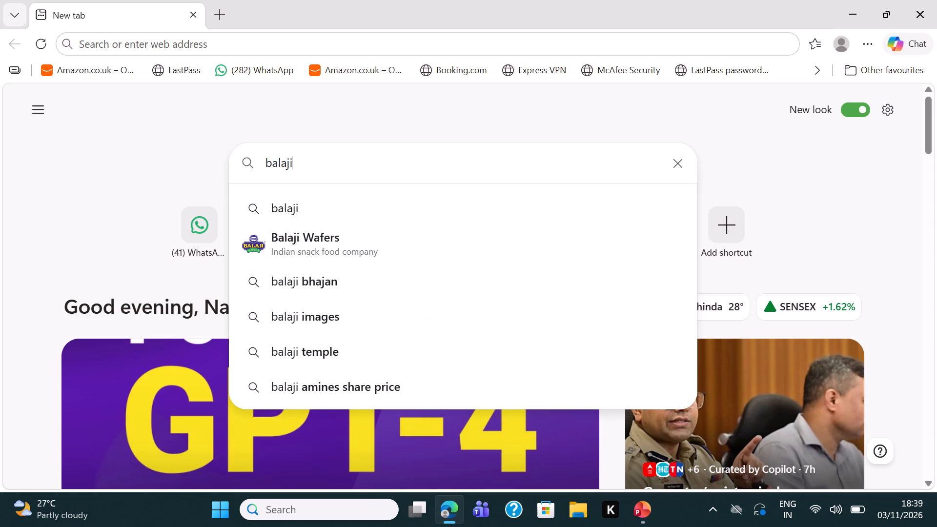
key("space")
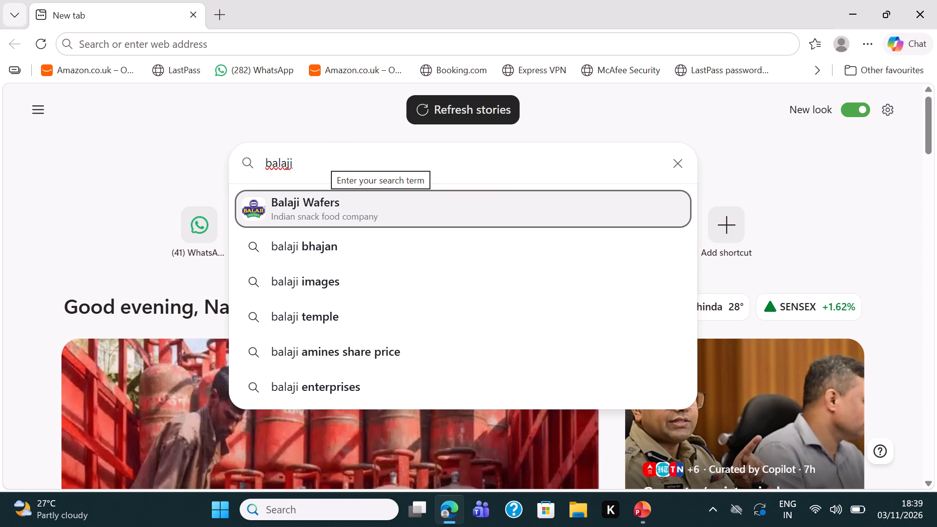
type("book")
key("space")
key("BackSpace")
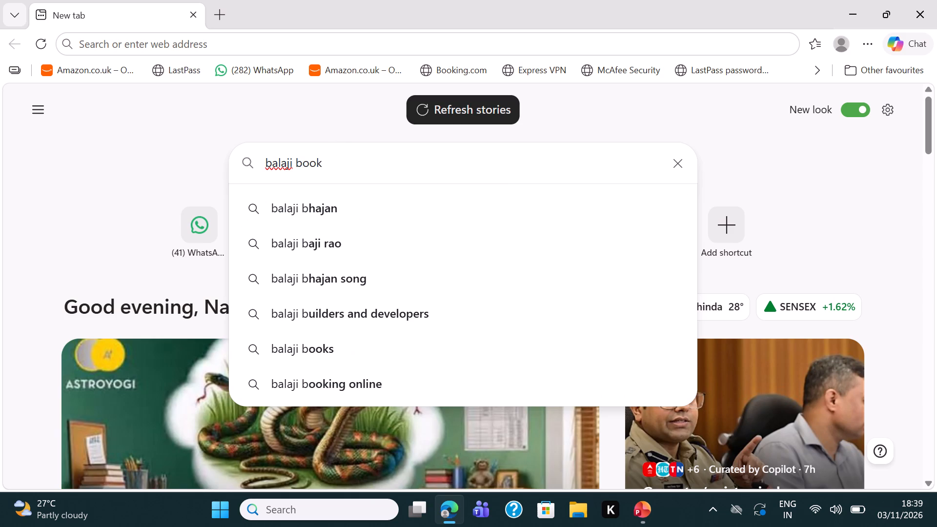
key("BackSpace")
key("BackSpace")
key("BackSpace")
key("BackSpace")
type("orthodontics")
key("space")
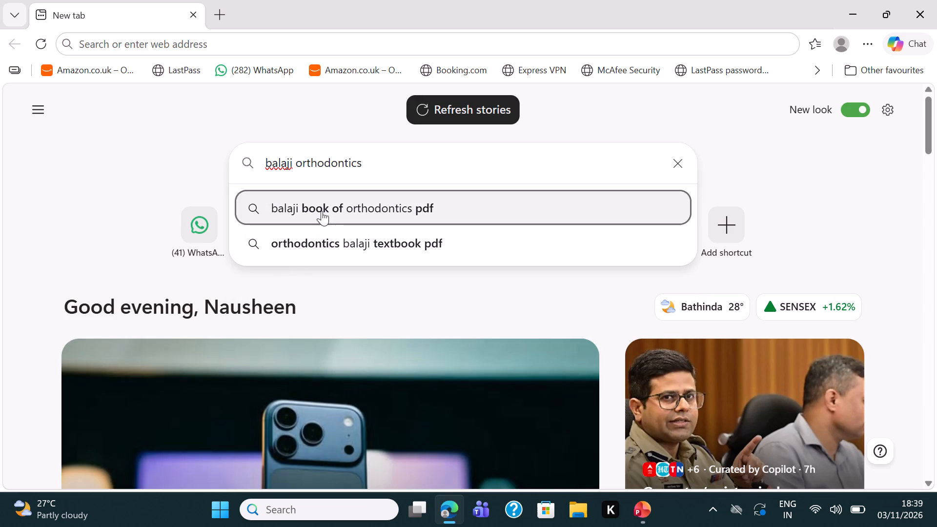
left_click(325, 254)
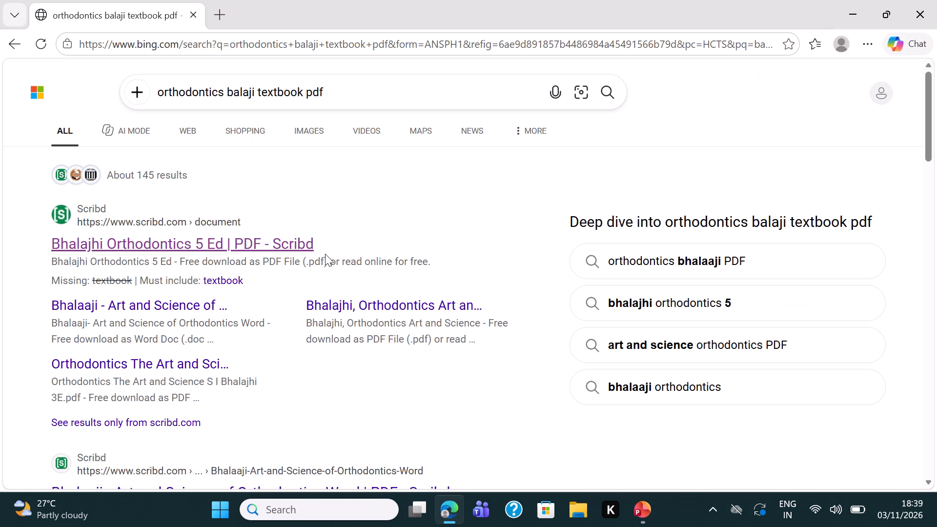
Review the search results and open the Scribd document "Bhalajhi Orthodontics 5 Ed".
scroll(260, 247, "down", 1)
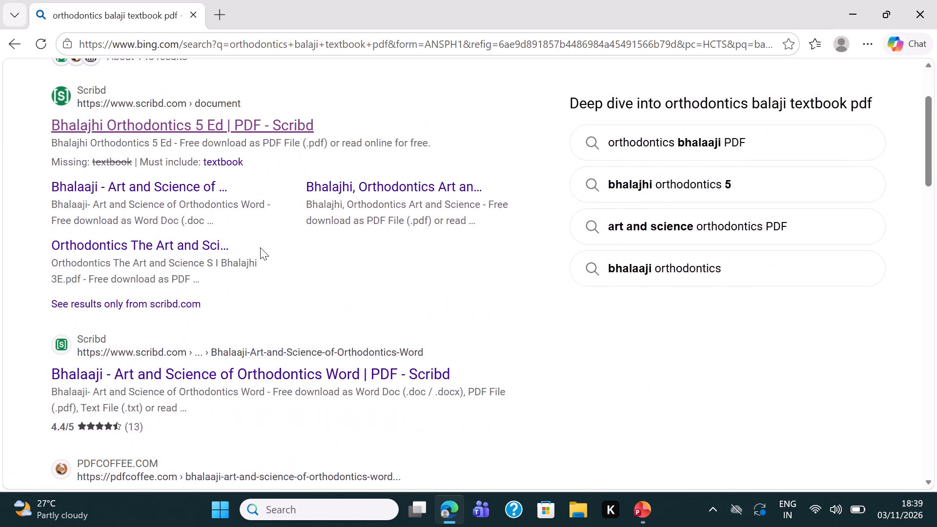
scroll(260, 247, "down", 1)
scroll(260, 247, "up", 2)
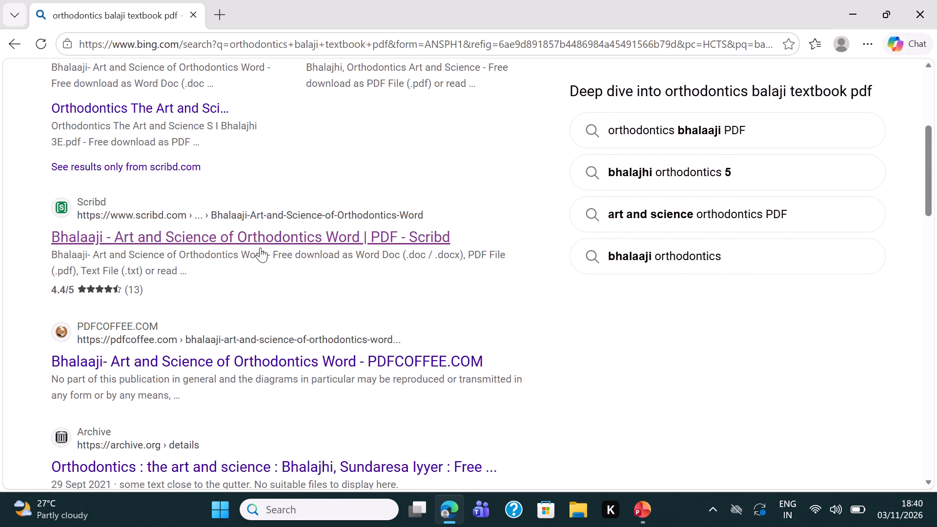
scroll(260, 247, "up", 1)
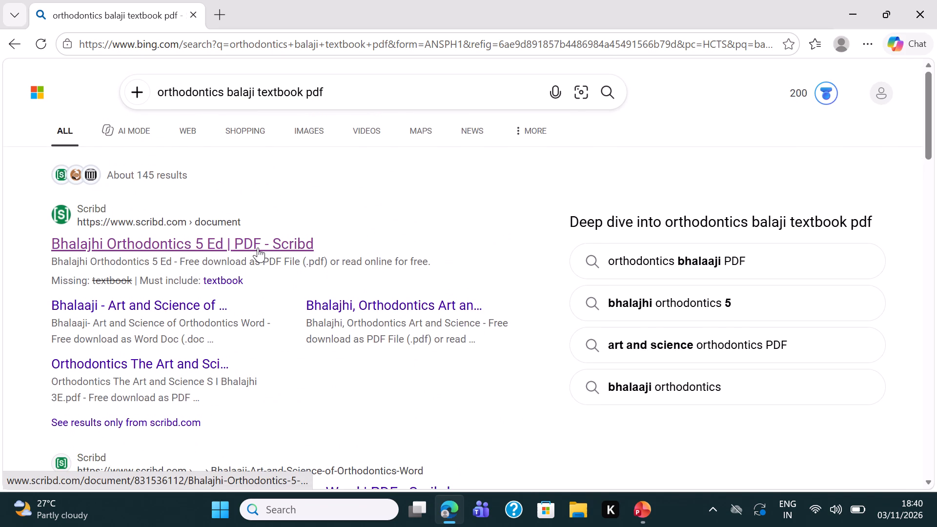
left_click(258, 247)
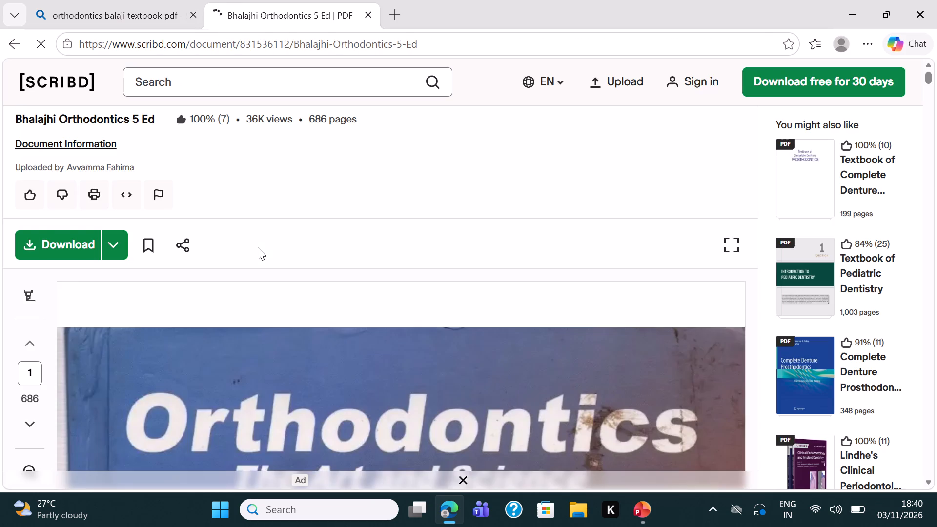
Look through the opening pages of the Bhalajhi Orthodontics 5 Ed document, from the cover onward.
scroll(258, 247, "down", 7)
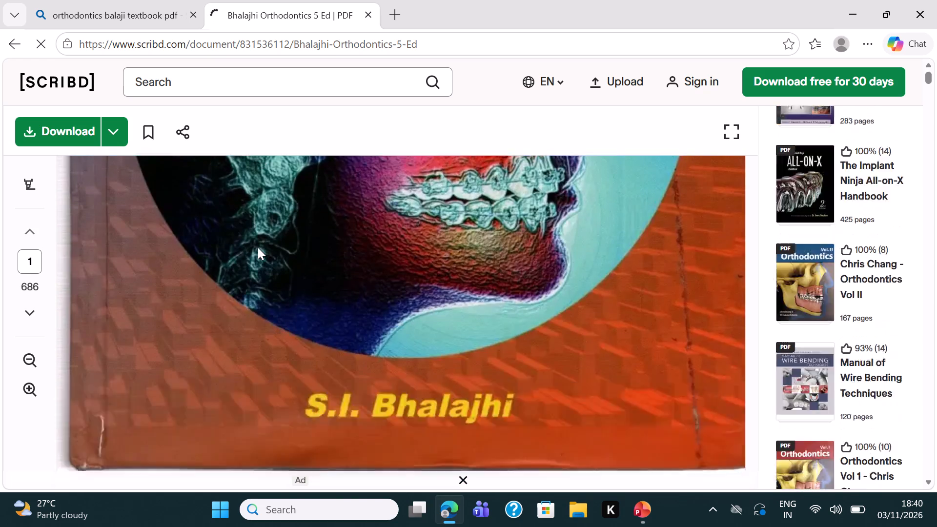
scroll(258, 247, "down", 6)
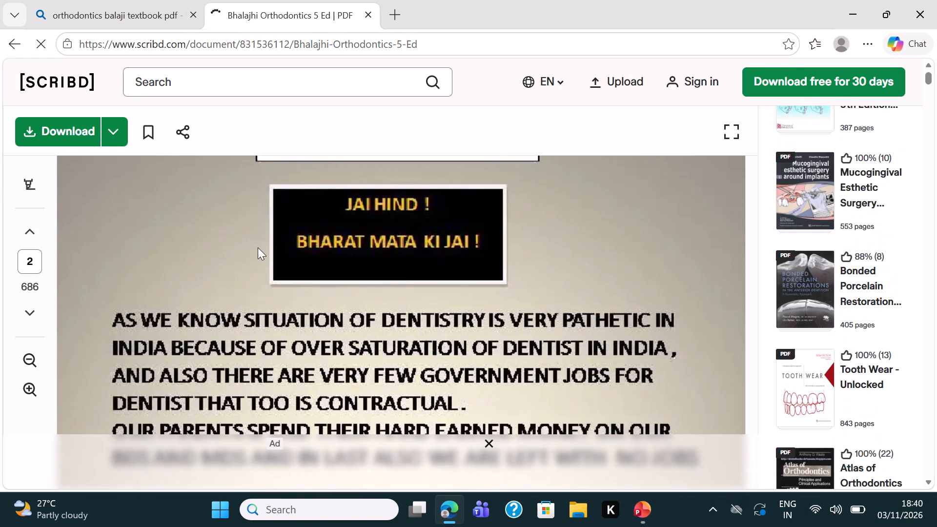
scroll(258, 247, "down", 6)
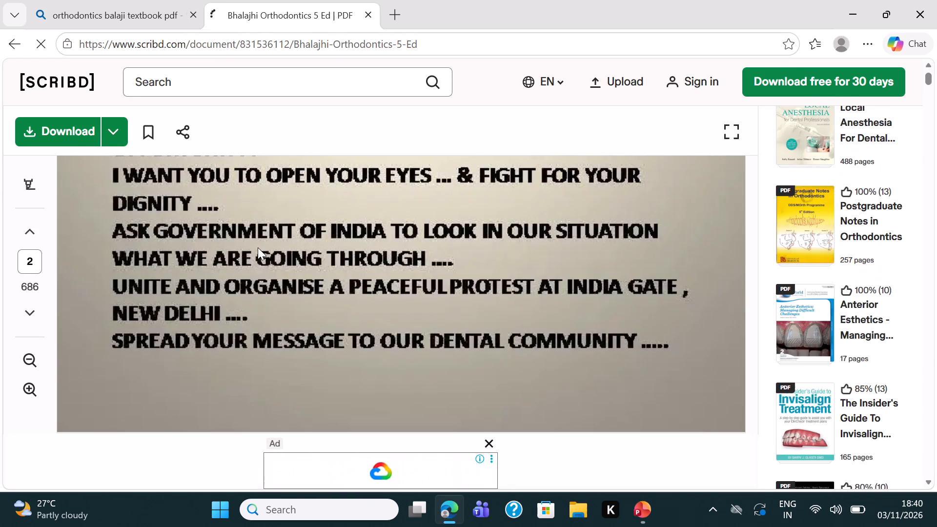
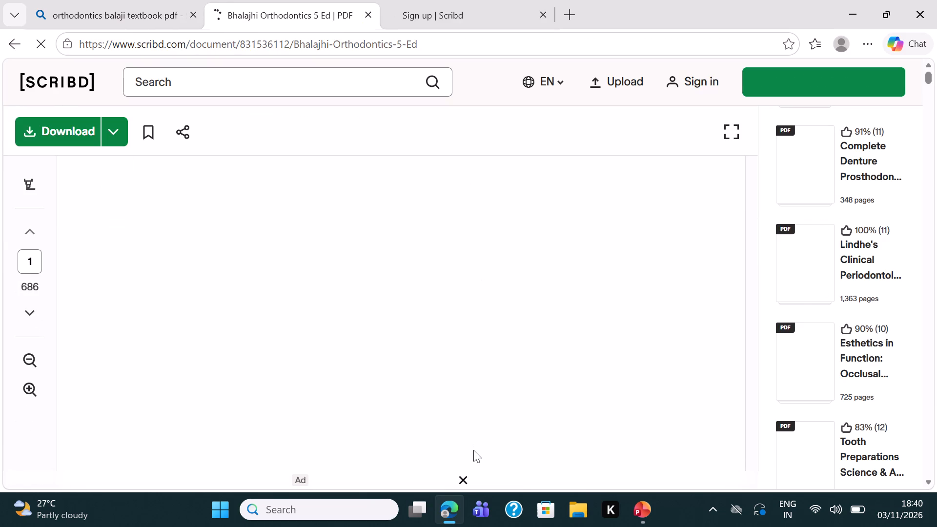
Look through the front matter and table of contents of Bhalajhi Orthodontics 5 Ed, up to Chapter 1, Introduction to Orthodontics.
scroll(473, 450, "down", 3)
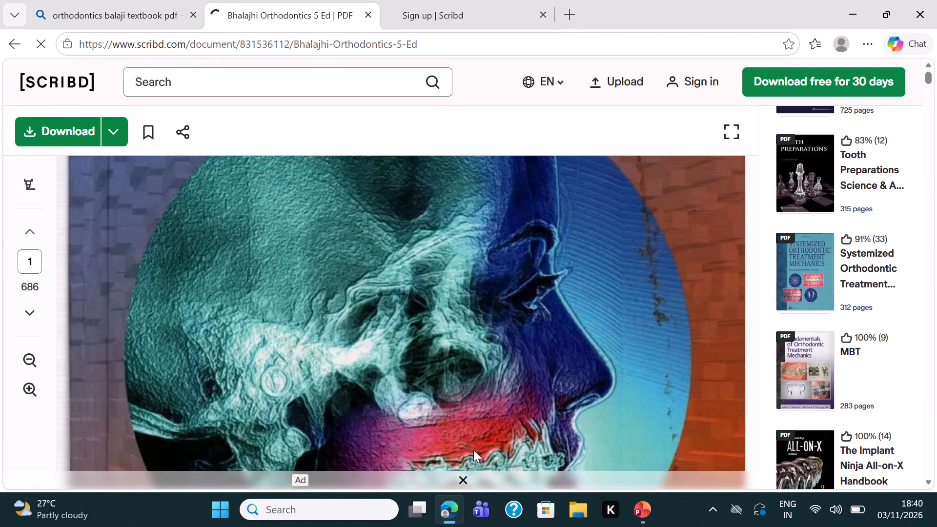
left_click(473, 450)
scroll(473, 450, "down", 8)
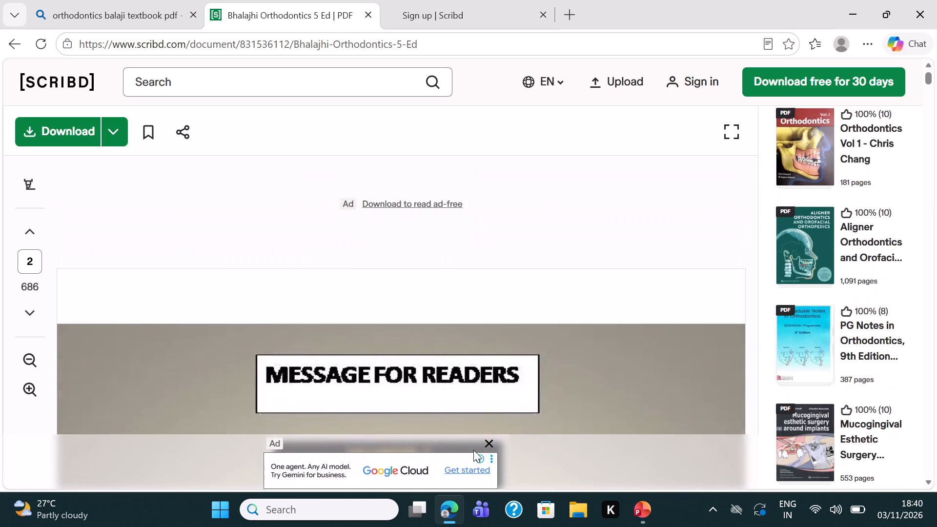
scroll(473, 450, "down", 7)
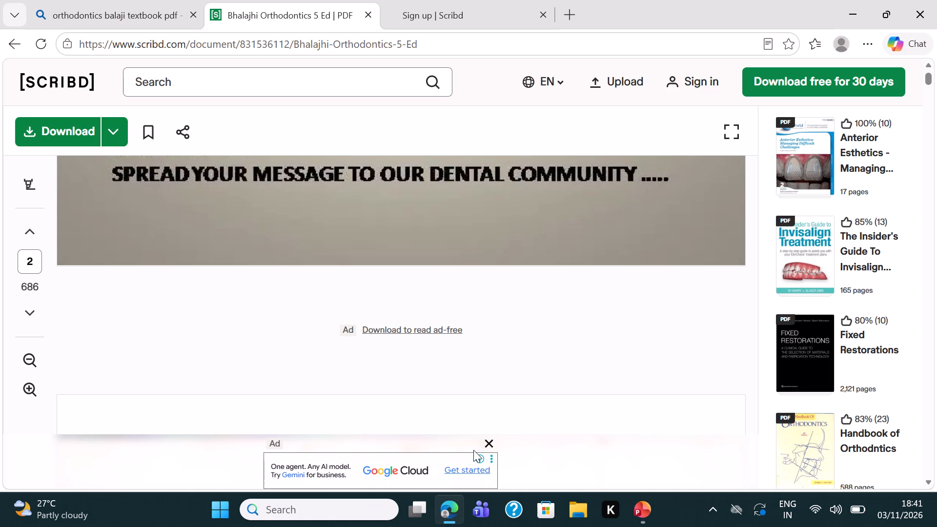
scroll(473, 450, "down", 4)
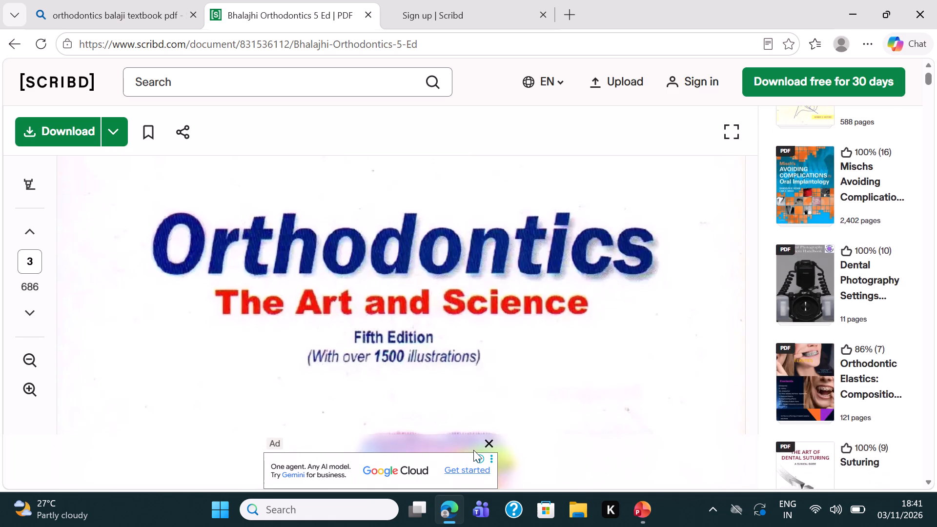
scroll(473, 450, "down", 14)
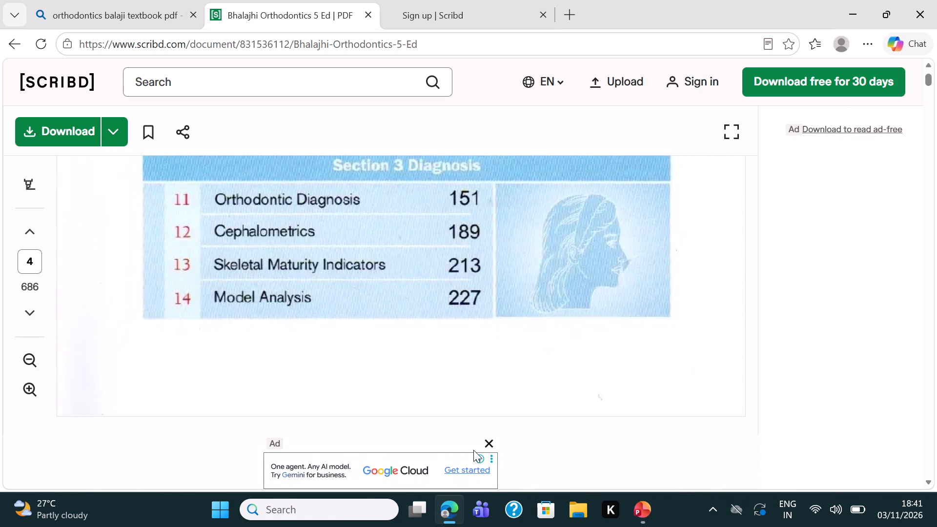
scroll(473, 450, "down", 12)
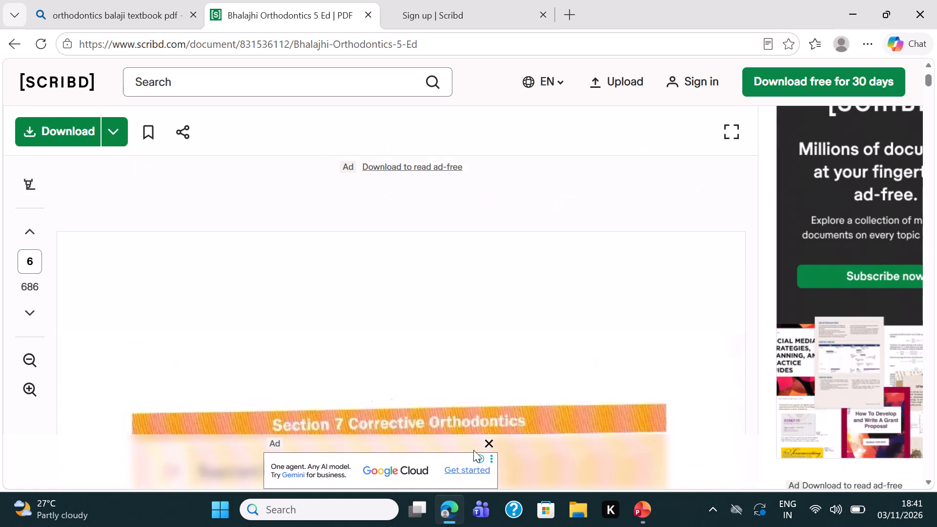
scroll(473, 450, "down", 15)
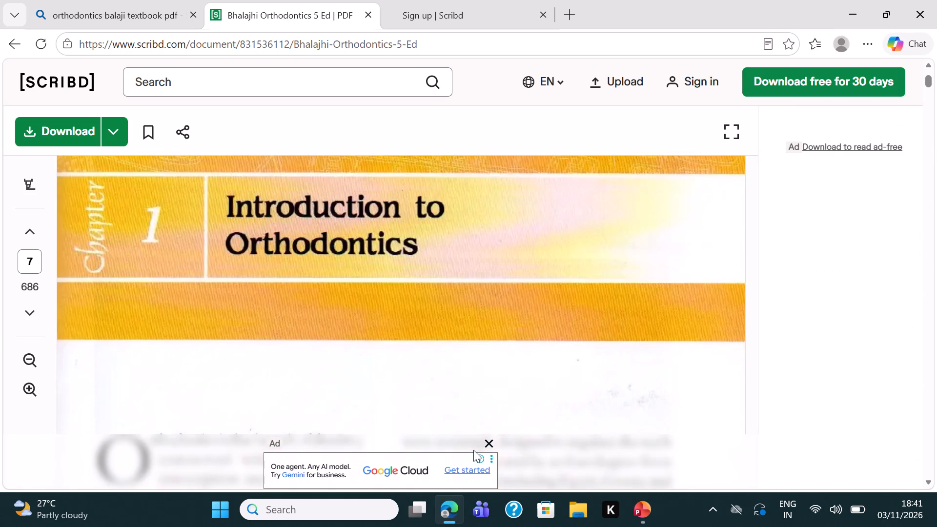
Skim the Introduction to Orthodontics and the growth and development chapters, up to about page 35 of the document.
scroll(473, 450, "down", 17)
scroll(473, 450, "down", 6)
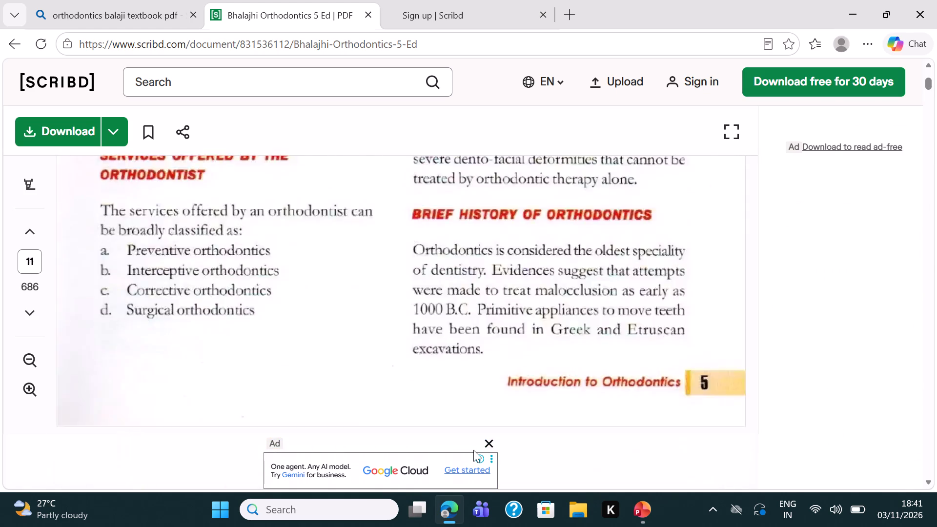
scroll(473, 450, "down", 7)
scroll(473, 450, "down", 20)
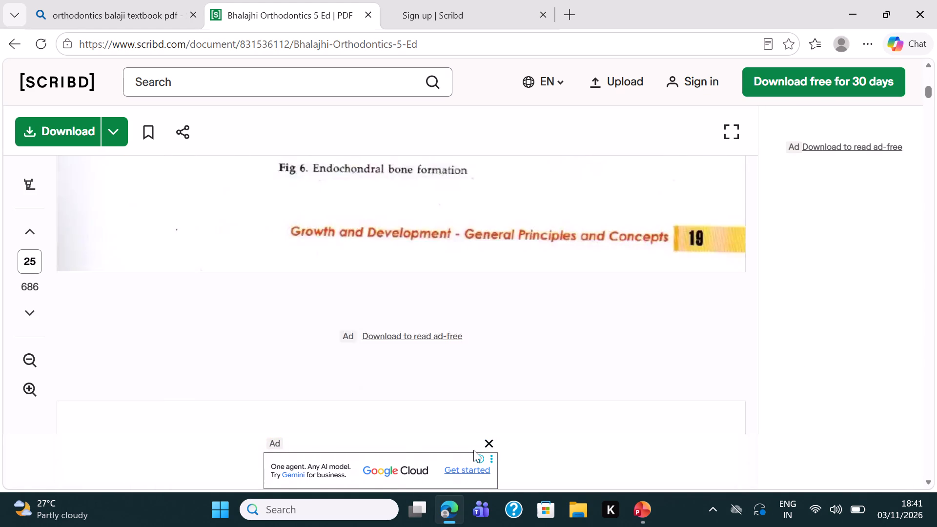
scroll(473, 450, "down", 14)
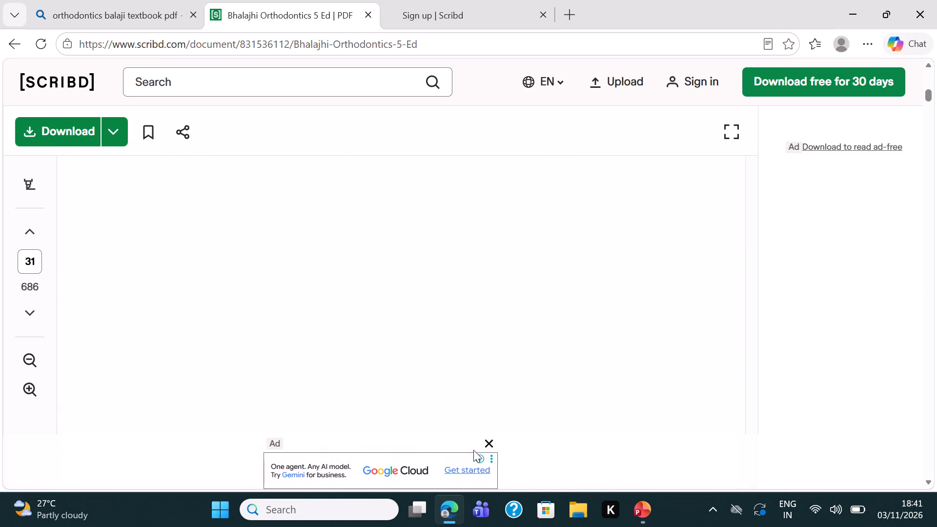
scroll(473, 450, "down", 5)
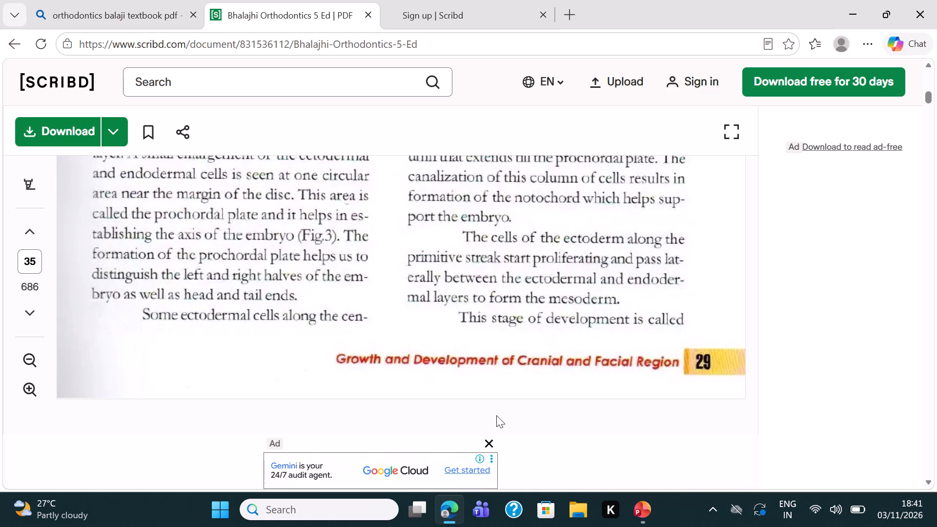
scroll(496, 415, "up", 15)
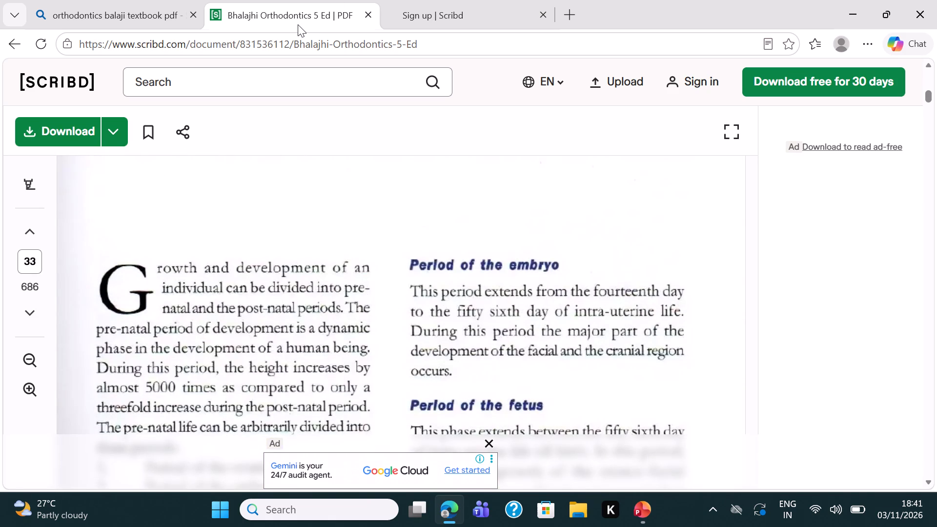
Return to the "orthodontics balaji textbook pdf" search results and review the listed sources and related questions.
left_click(144, 10)
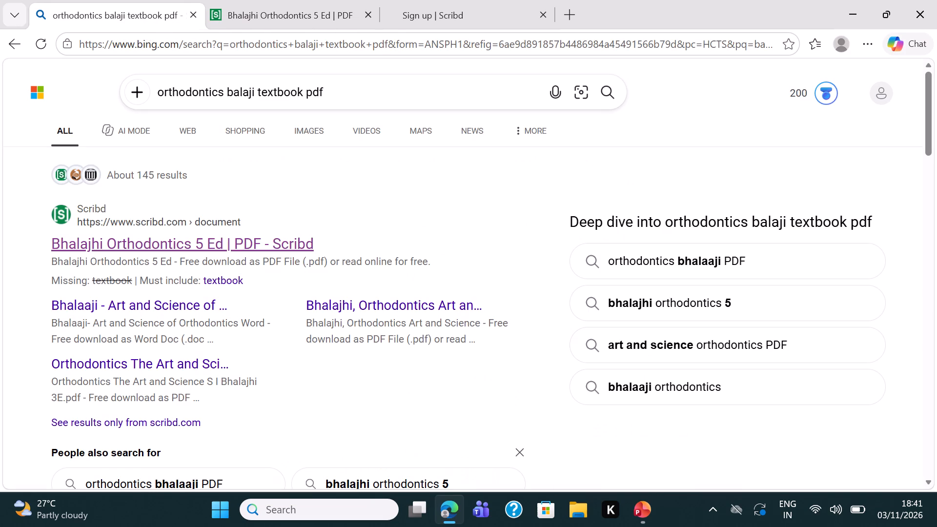
scroll(276, 269, "down", 3)
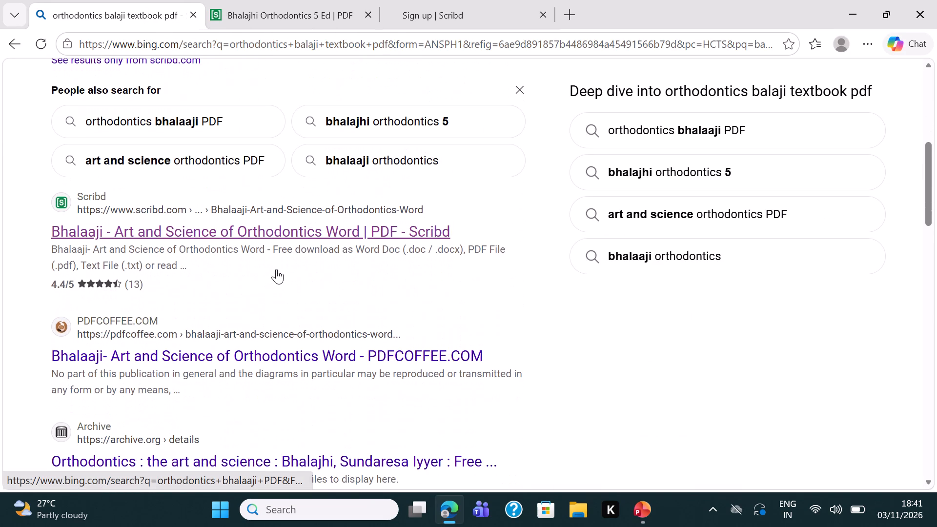
scroll(276, 269, "down", 5)
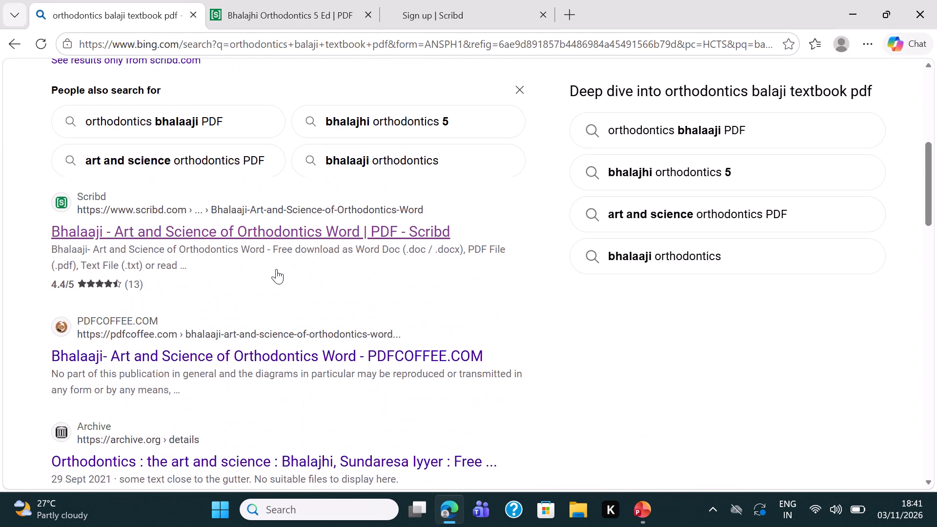
scroll(276, 269, "down", 3)
scroll(276, 269, "up", 1)
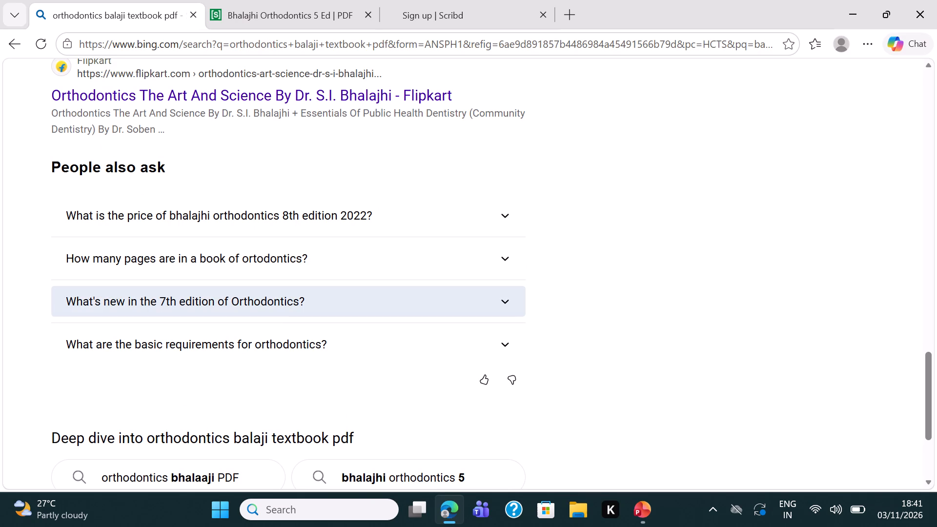
Expand the question "What's new in the 7th edition of Orthodontics?" and read its answer.
left_click(268, 308)
scroll(278, 309, "down", 1)
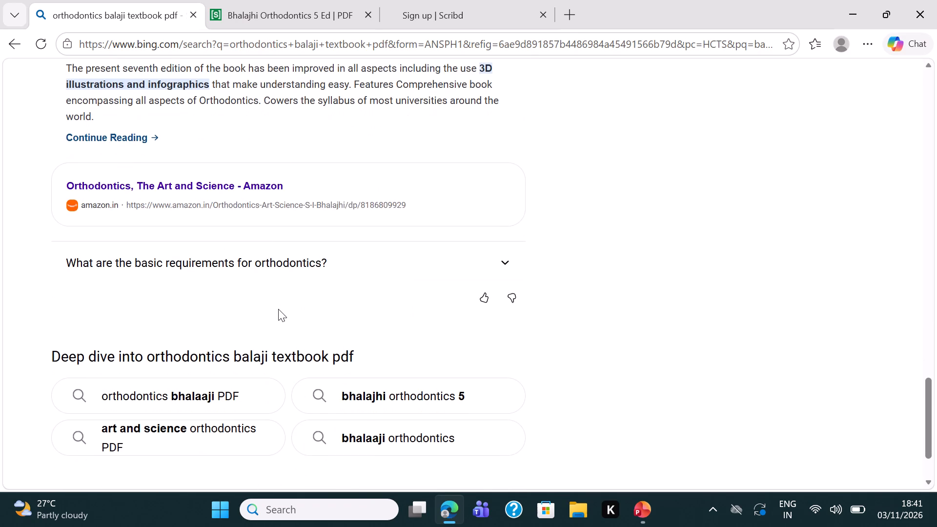
scroll(278, 309, "down", 1)
Open the Scribd document "Bhalajhi Orthodontics 5 Ed" again from the top search result.
scroll(292, 239, "up", 7)
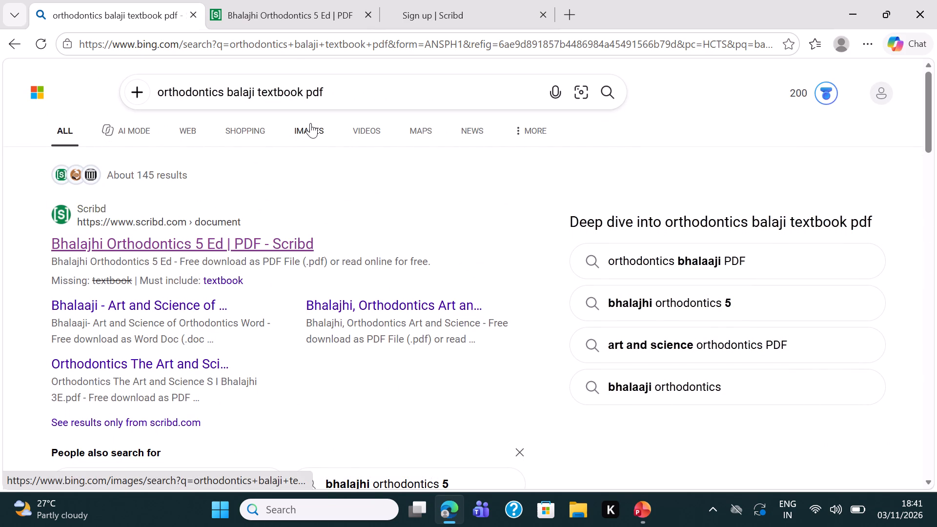
left_click(189, 245)
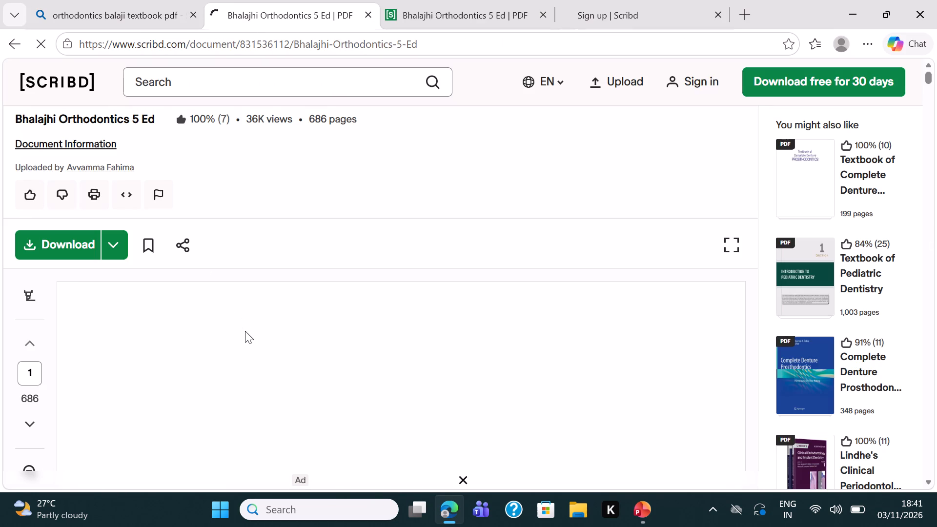
Look through the reopened document from its table of contents to the neural crest cell figures on page 36.
scroll(245, 331, "down", 13)
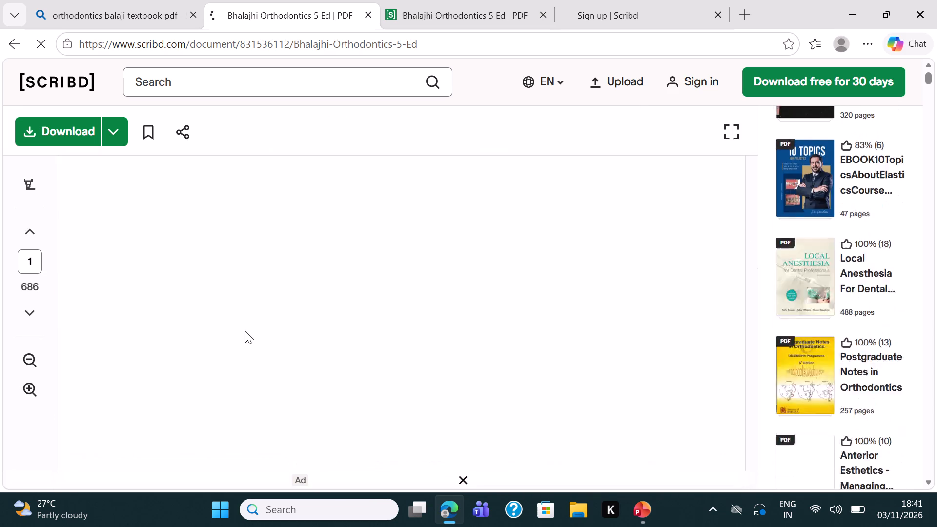
scroll(245, 331, "down", 1)
scroll(745, 238, "down", 14)
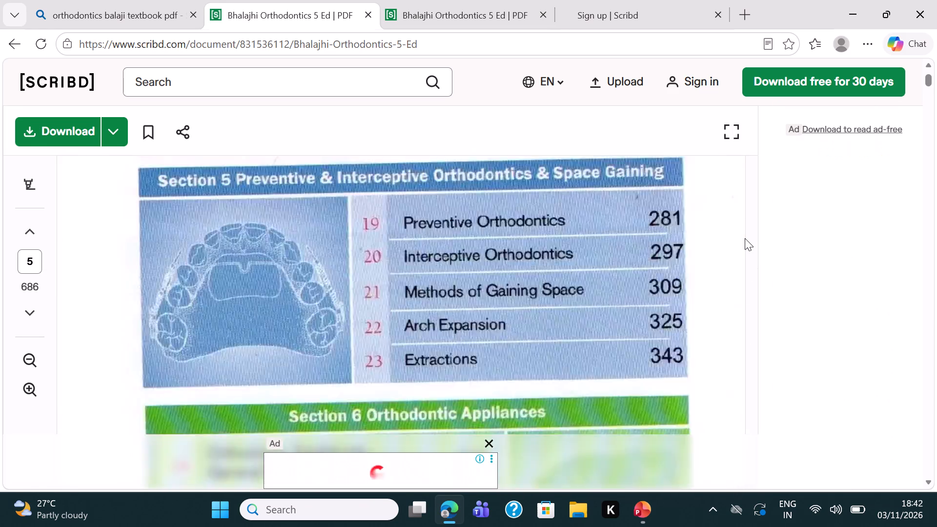
scroll(745, 238, "down", 20)
scroll(745, 238, "down", 19)
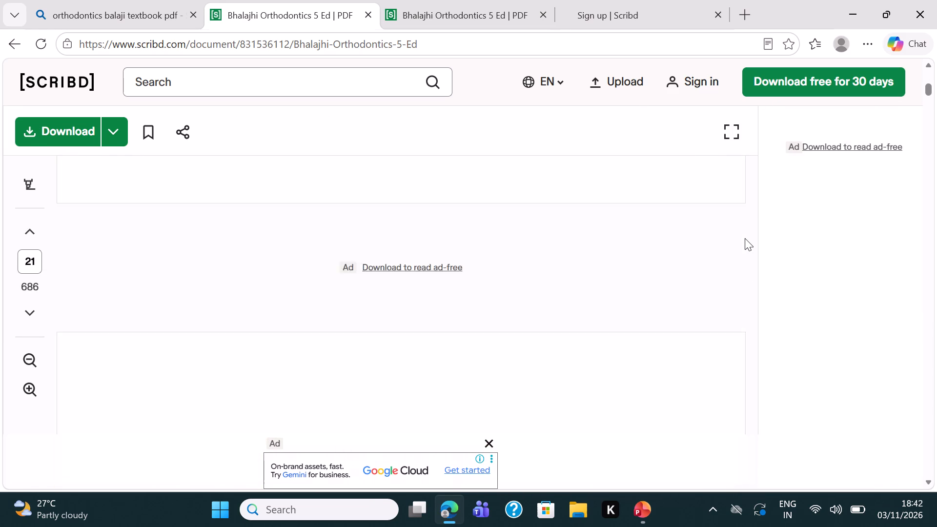
scroll(745, 238, "down", 5)
scroll(745, 238, "down", 16)
scroll(745, 238, "down", 5)
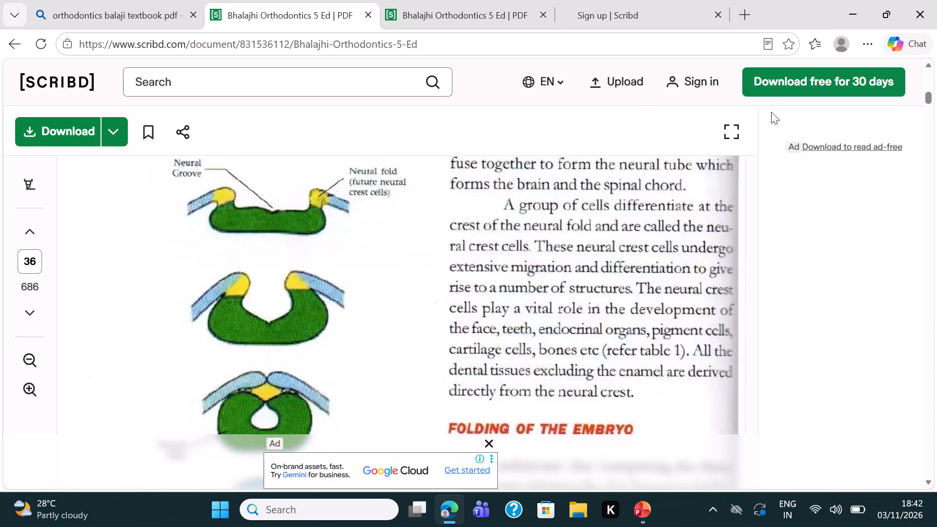
Skim the pages on post-natal facial growth and the development of dentition, up to page 68.
scroll(771, 112, "down", 16)
scroll(771, 112, "down", 8)
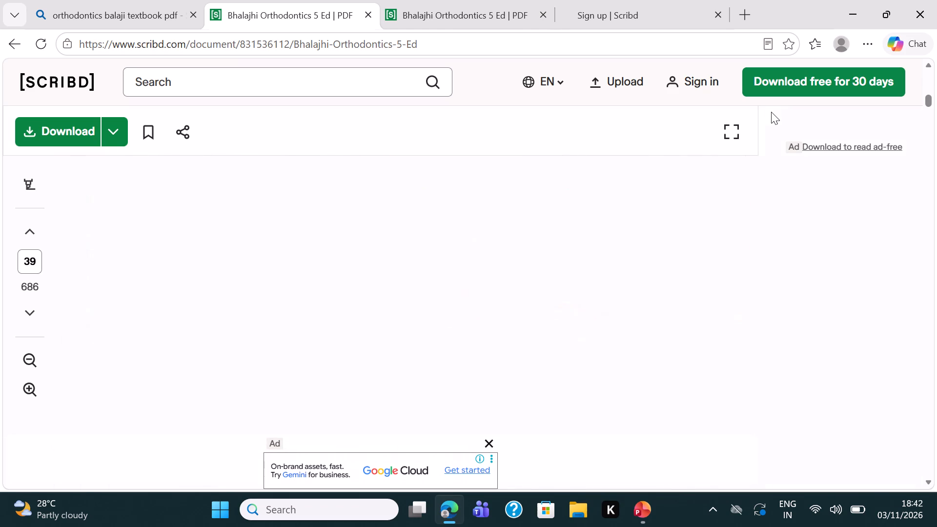
scroll(771, 112, "down", 19)
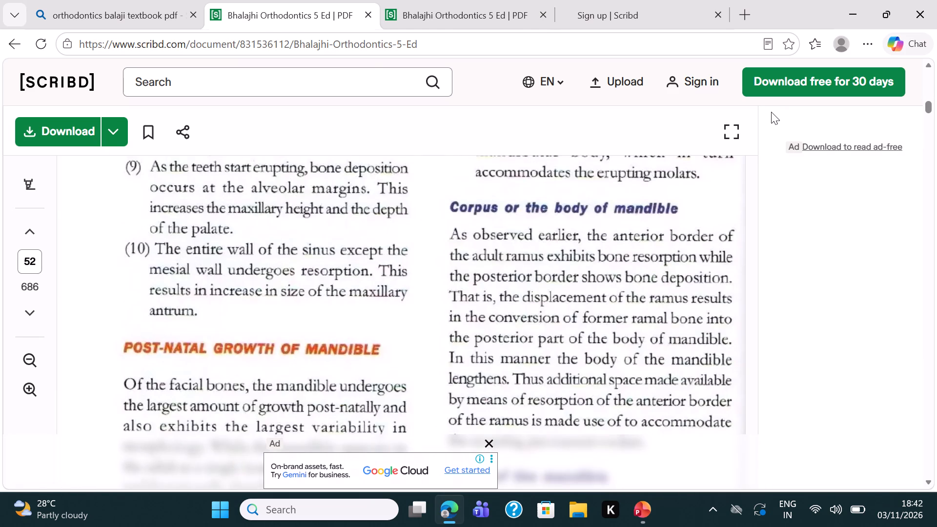
scroll(771, 112, "down", 13)
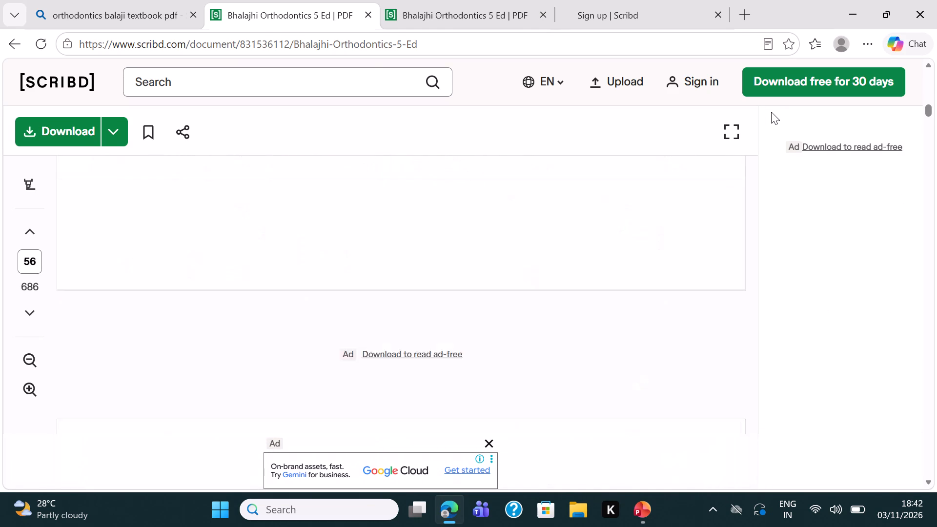
scroll(771, 112, "down", 15)
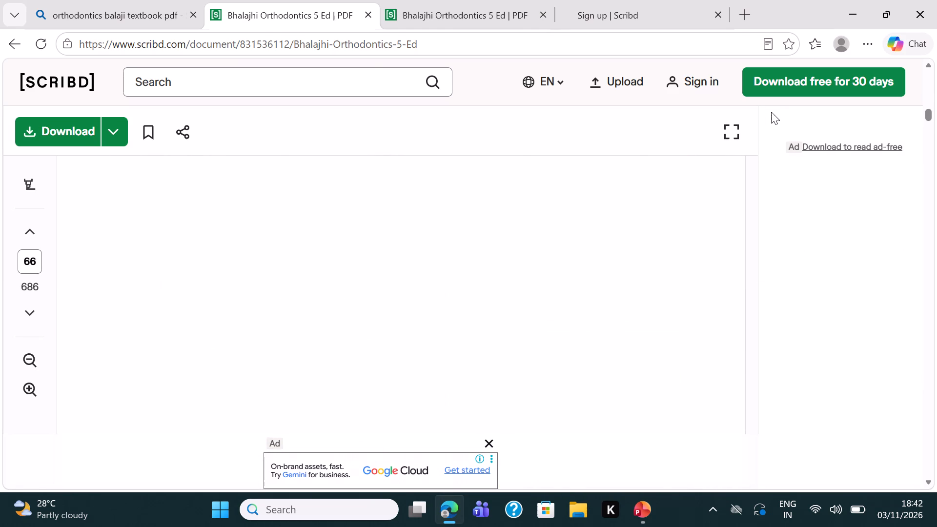
scroll(771, 112, "down", 17)
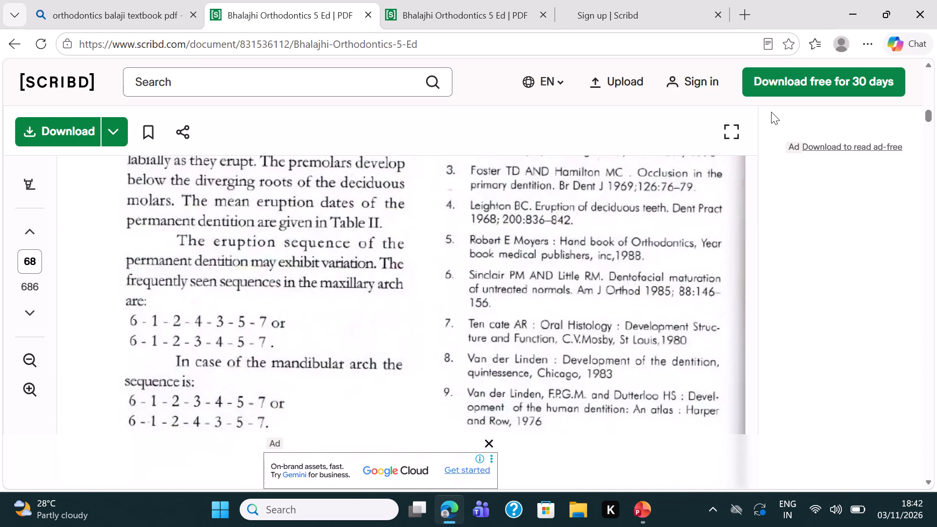
Look through the pages on occlusion, including the Occlusion - Basic Concepts chapter, up to page 78.
scroll(771, 112, "down", 5)
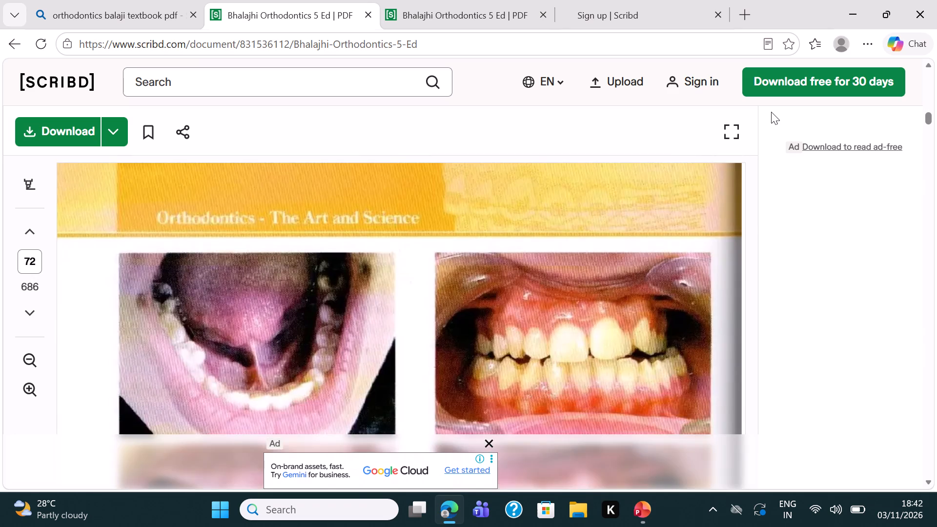
scroll(771, 112, "down", 5)
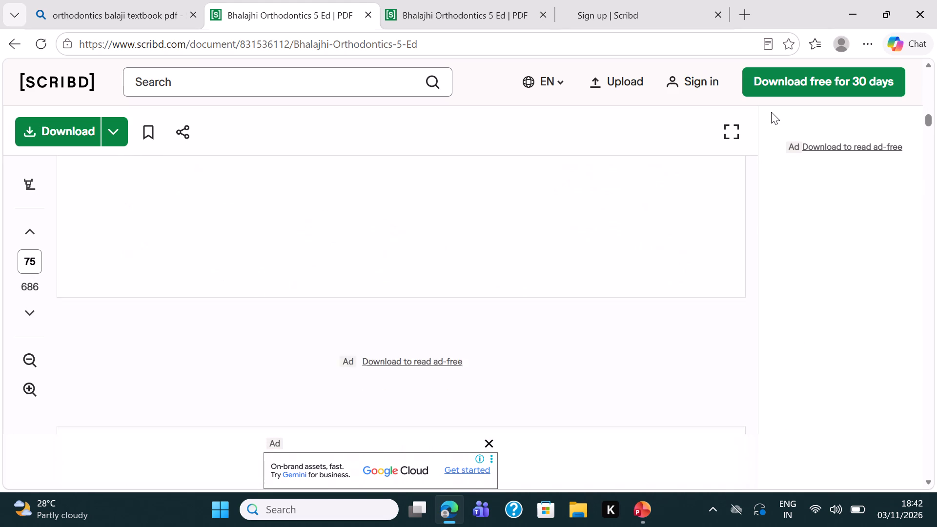
scroll(771, 112, "down", 7)
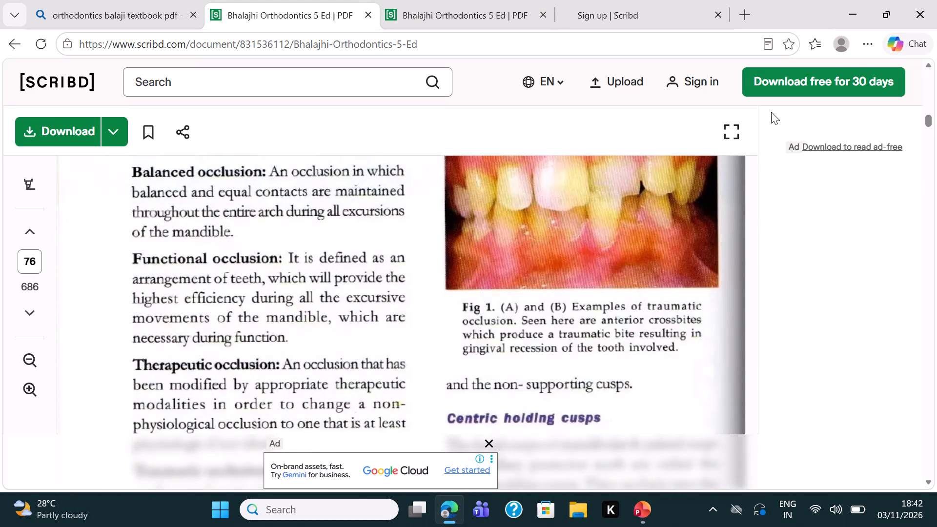
scroll(771, 112, "down", 7)
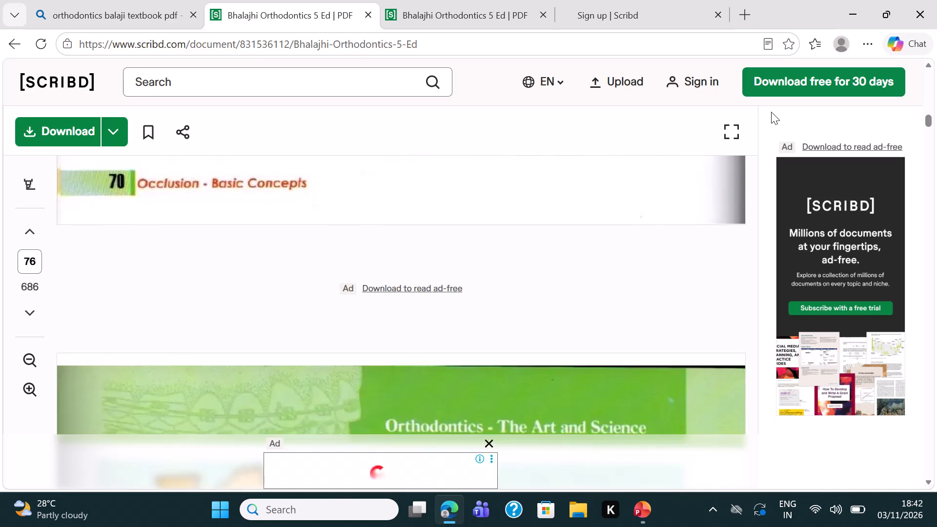
scroll(771, 112, "down", 8)
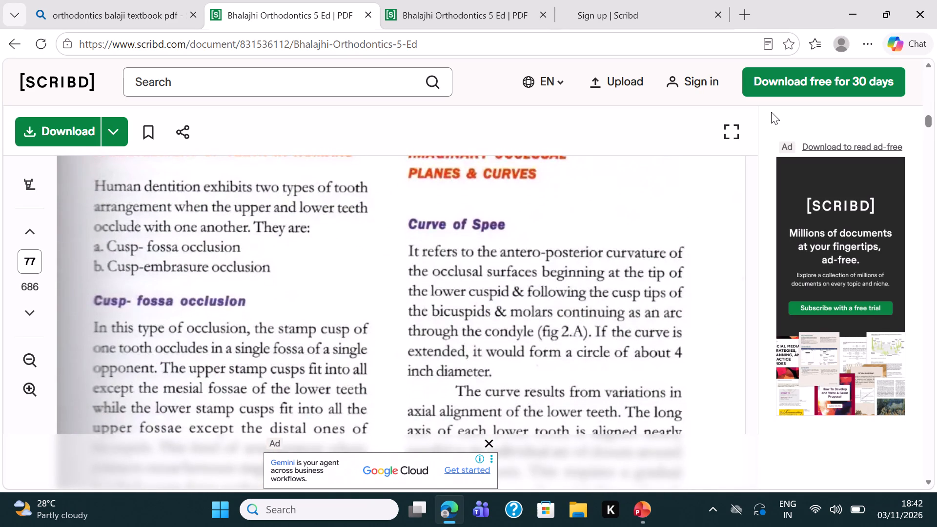
scroll(771, 112, "down", 8)
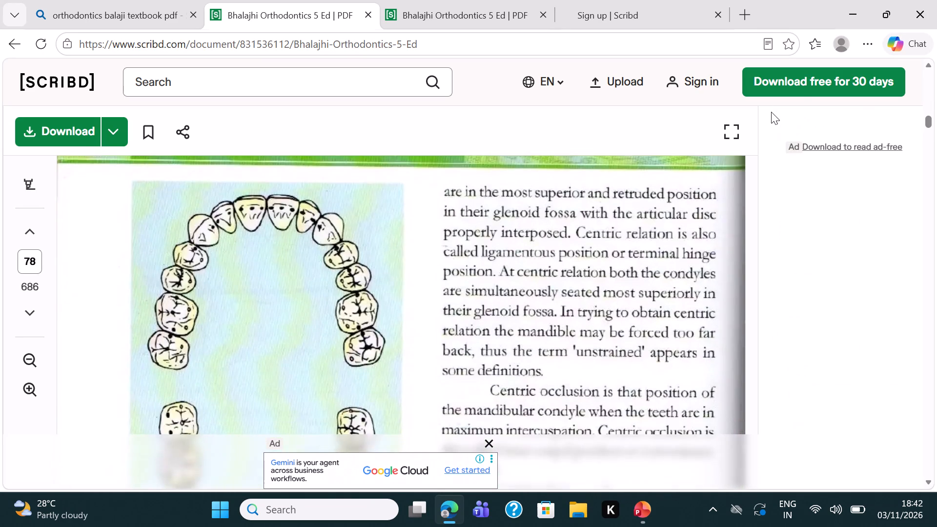
scroll(771, 112, "down", 6)
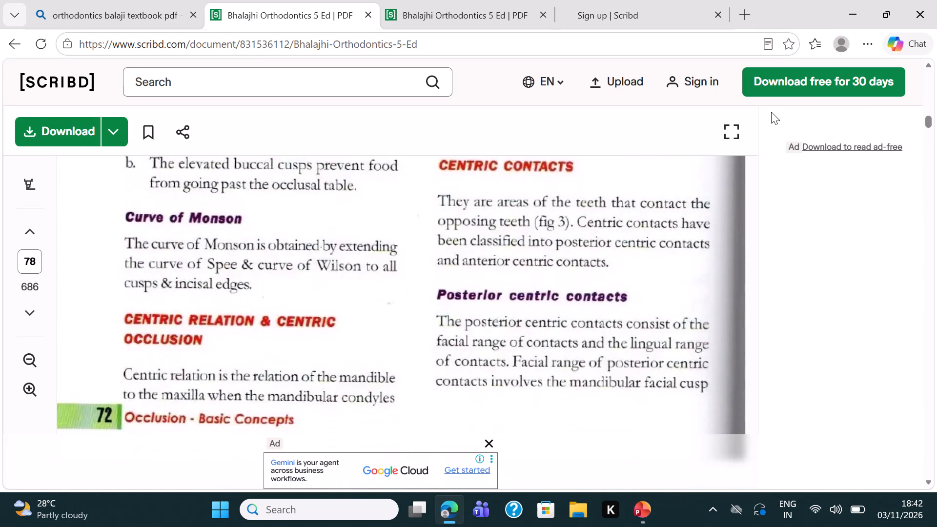
Skim the rest of the Occlusion - Basic Concepts chapter, from centric contacts past mesio-distal crown angulation on page 81.
scroll(771, 112, "down", 9)
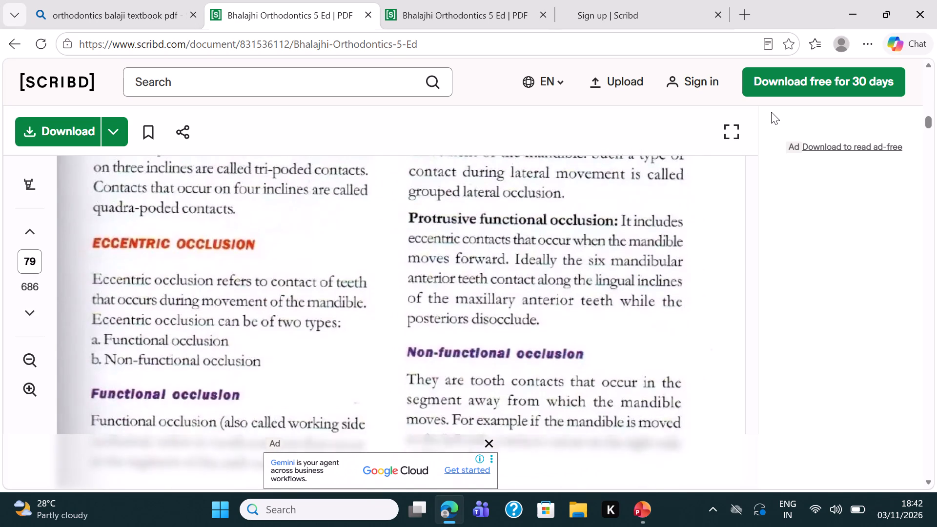
scroll(771, 112, "down", 15)
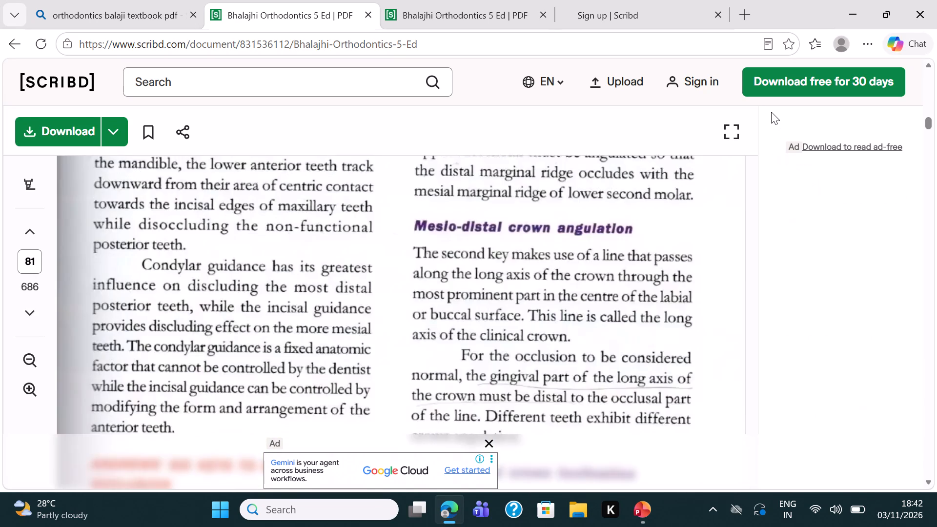
scroll(771, 112, "down", 20)
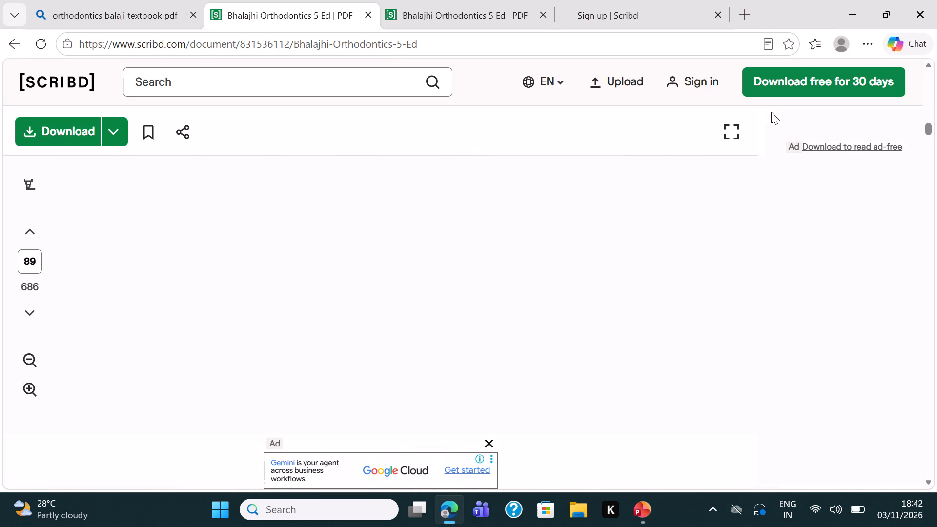
Look through the Classification of Malocclusion chapter's Class I and Class II, division 1 examples, up to page 98.
scroll(771, 112, "down", 6)
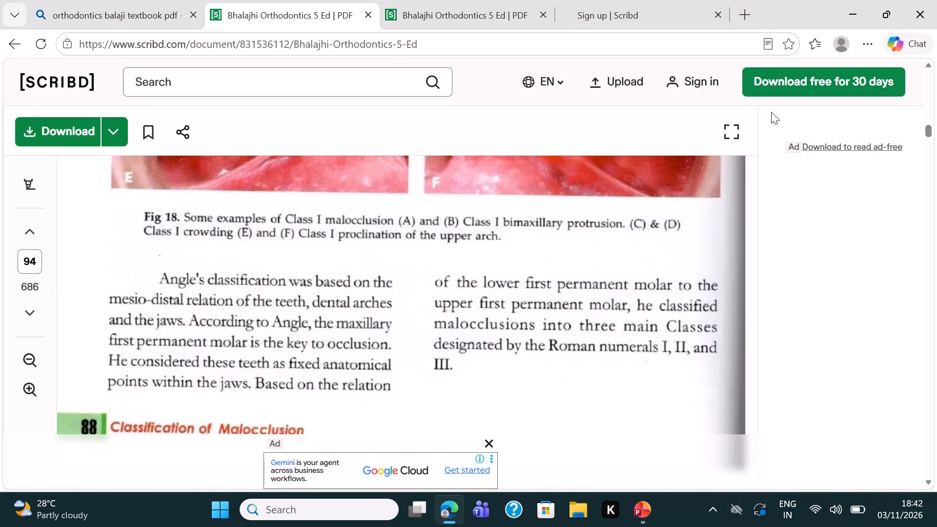
scroll(771, 112, "down", 6)
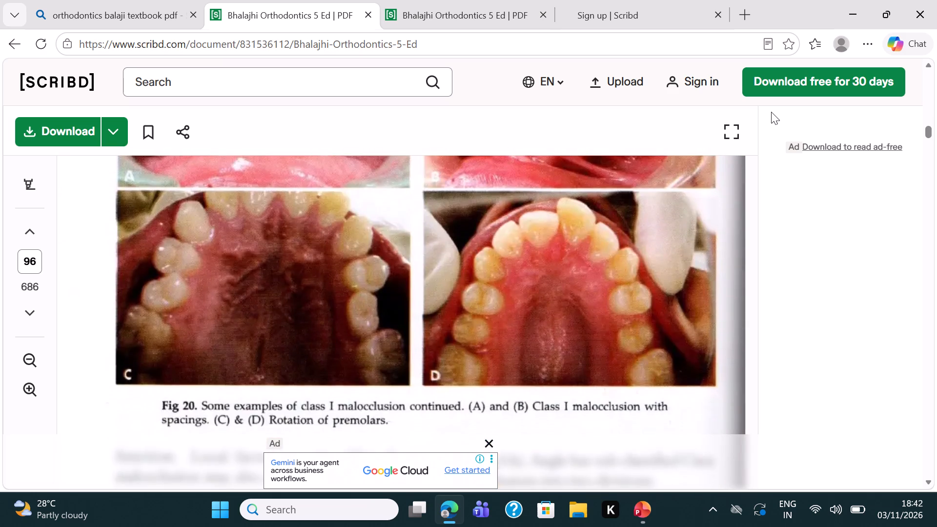
scroll(771, 112, "down", 9)
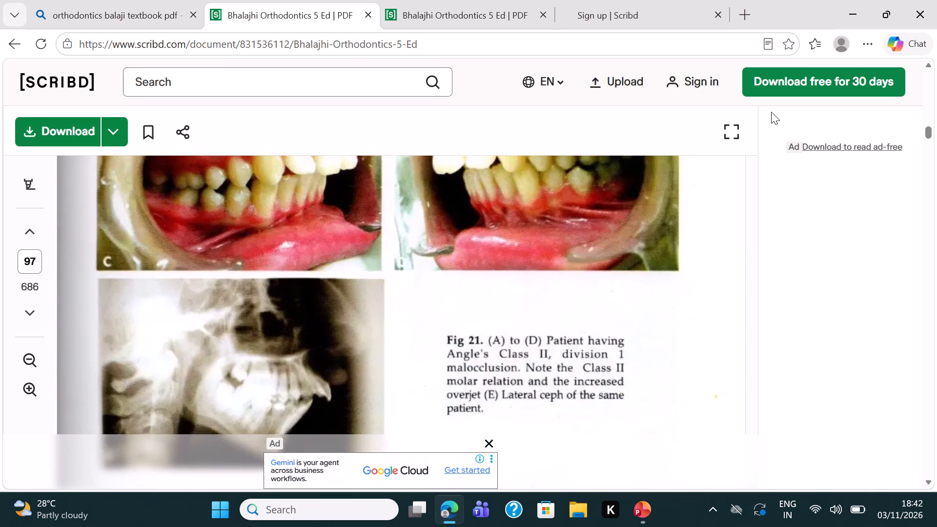
scroll(771, 112, "down", 9)
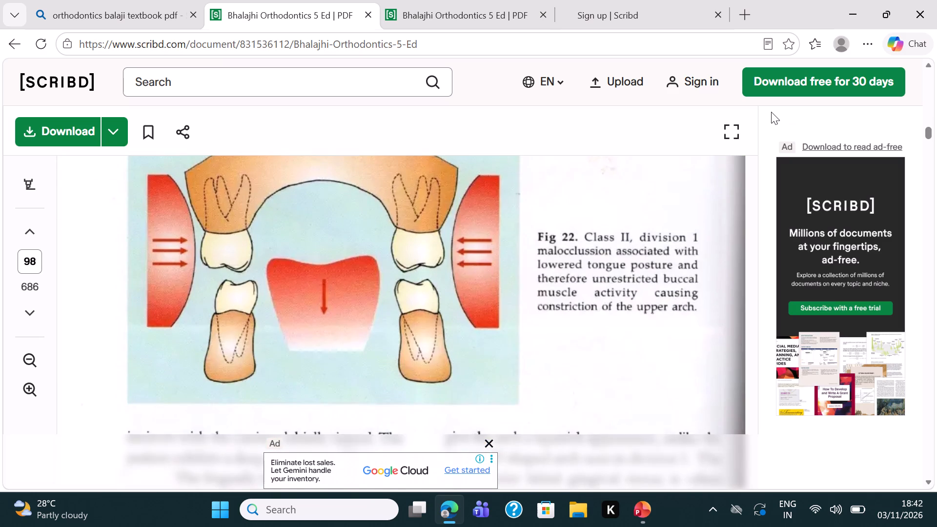
scroll(771, 112, "down", 7)
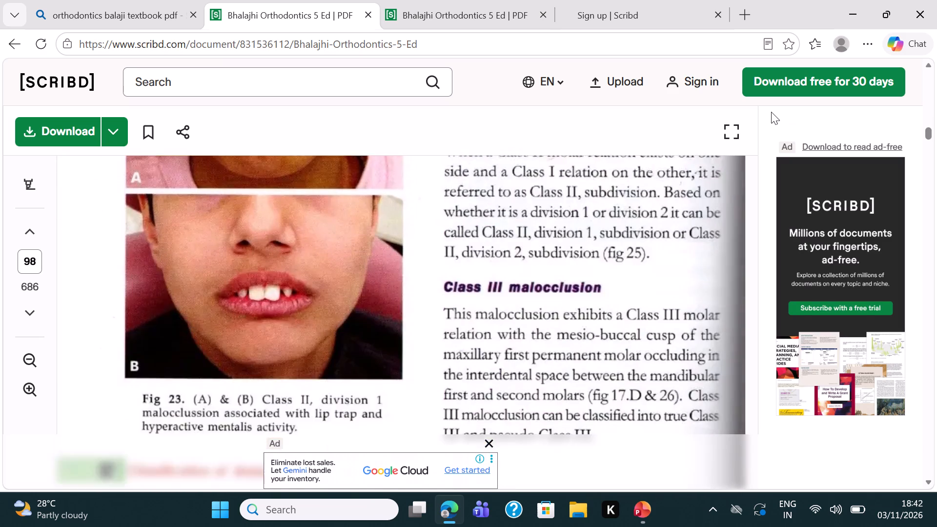
Look through pages 99 to 102, from the Class II, division 2 figures to the table of Dewey's modifications.
scroll(771, 112, "down", 10)
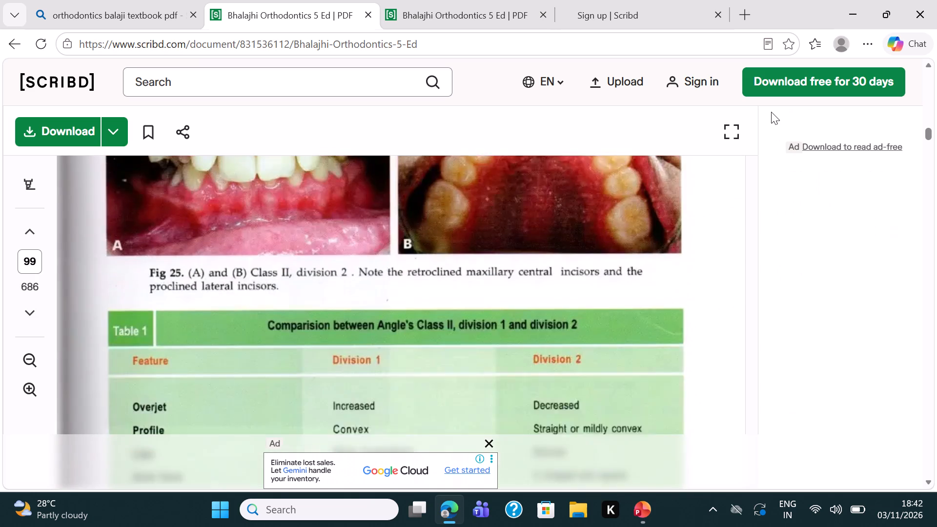
scroll(771, 112, "down", 9)
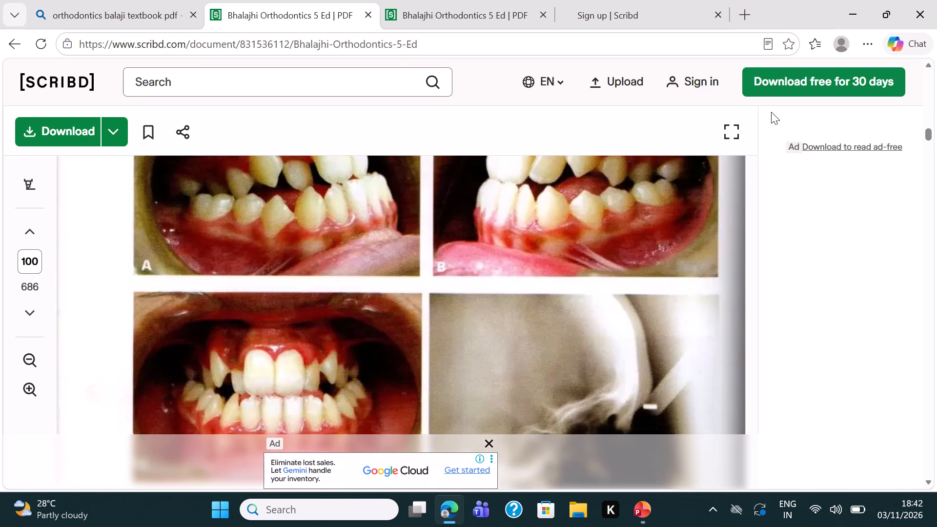
scroll(771, 112, "down", 8)
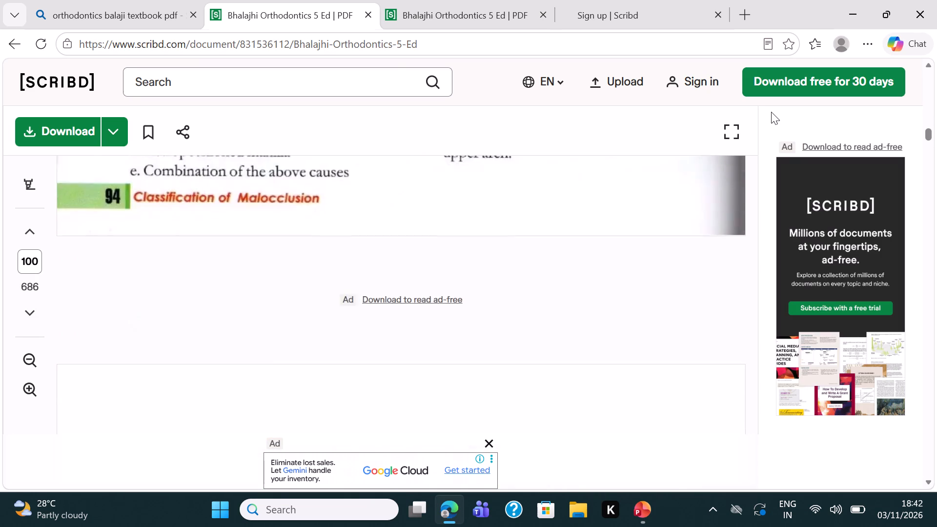
scroll(771, 112, "down", 6)
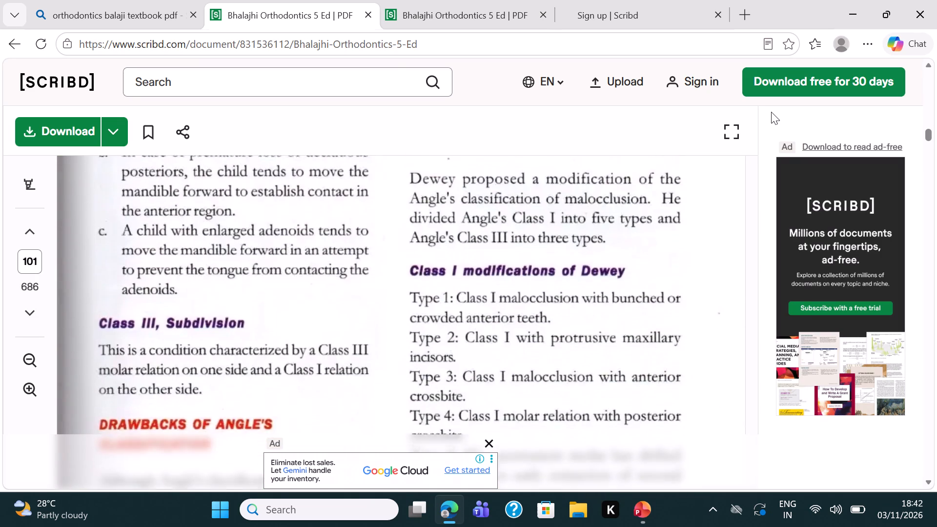
scroll(771, 112, "down", 8)
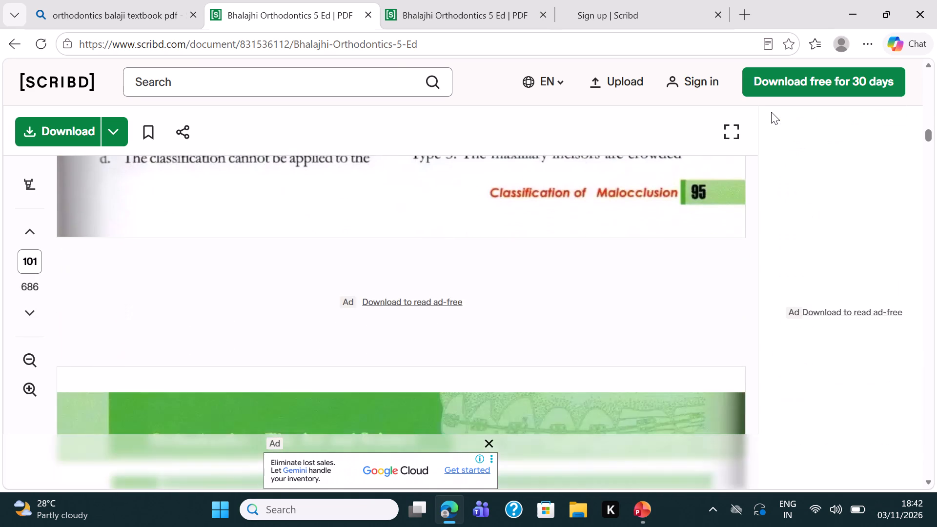
scroll(771, 112, "down", 6)
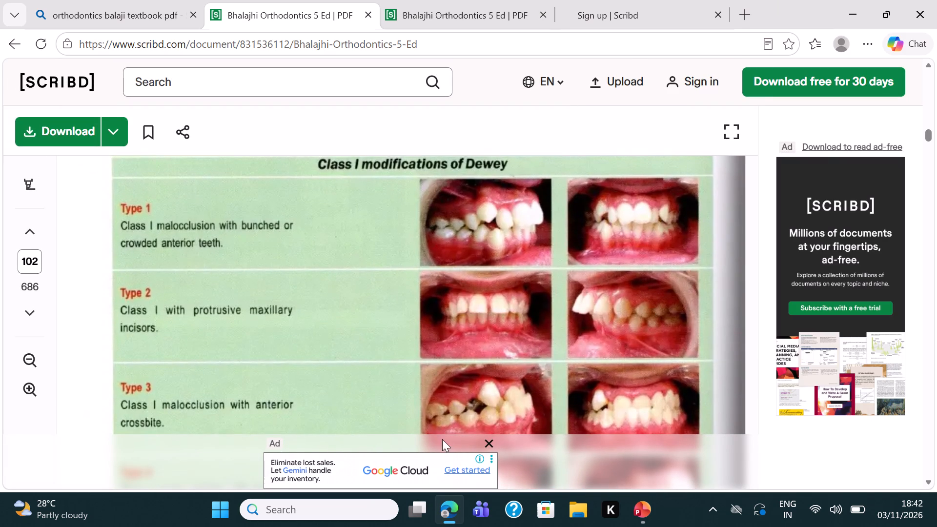
Close the Google Cloud banner ad and the Scribd "Read without ads" pop-up covering page 102.
left_click(489, 437)
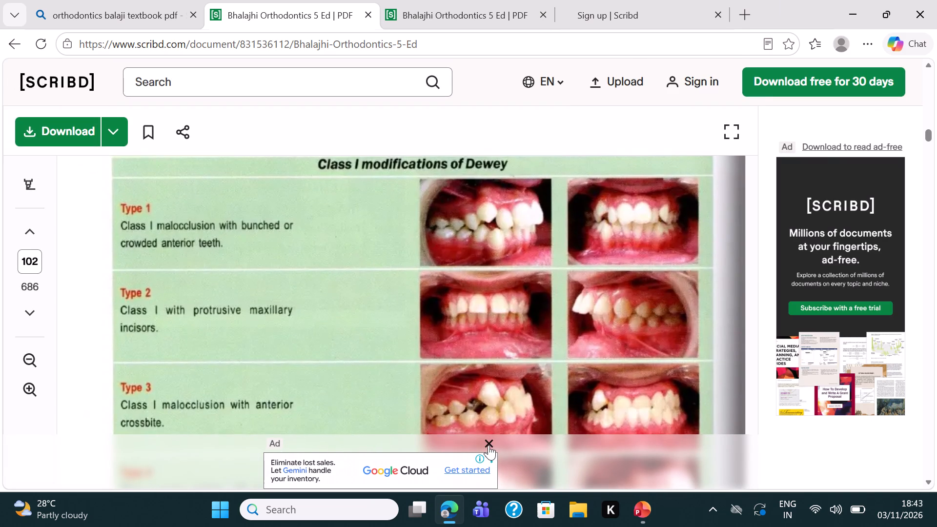
left_click(489, 445)
scroll(402, 364, "down", 1)
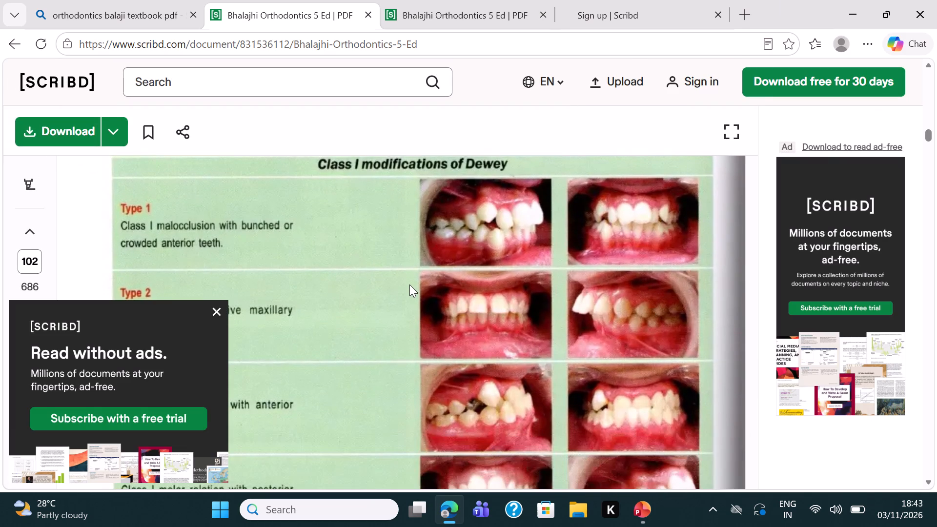
left_click(220, 307)
Look over the table of Dewey's modifications on page 102 and zoom the document out three levels.
scroll(329, 344, "down", 2)
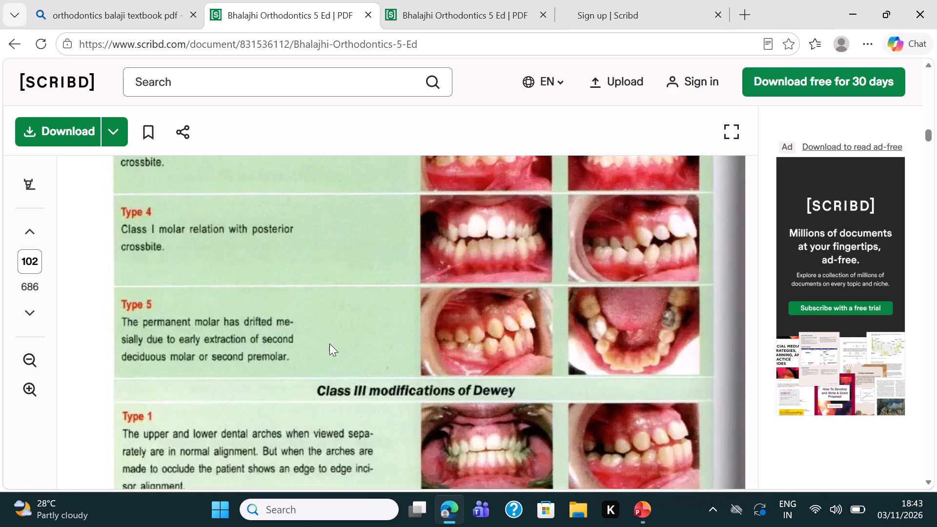
scroll(329, 344, "down", 5)
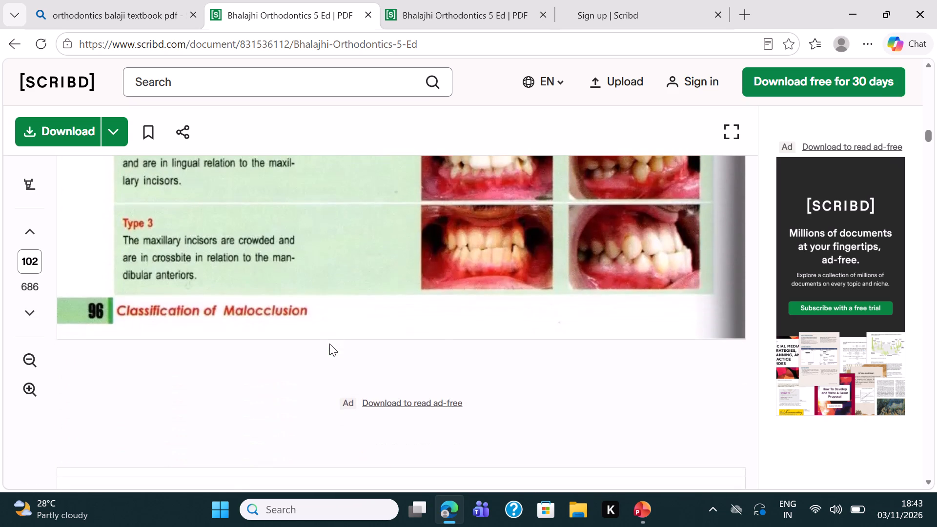
scroll(329, 344, "up", 7)
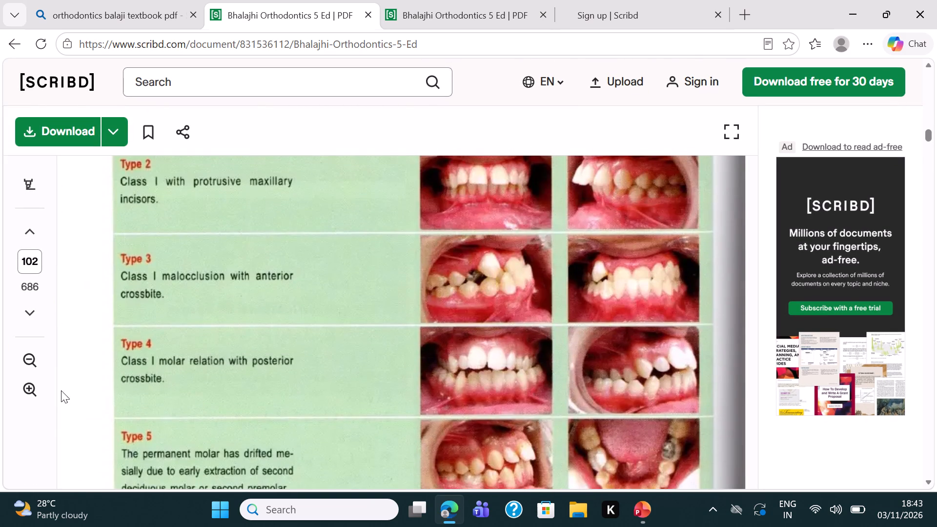
left_click(36, 365)
left_click(36, 365)
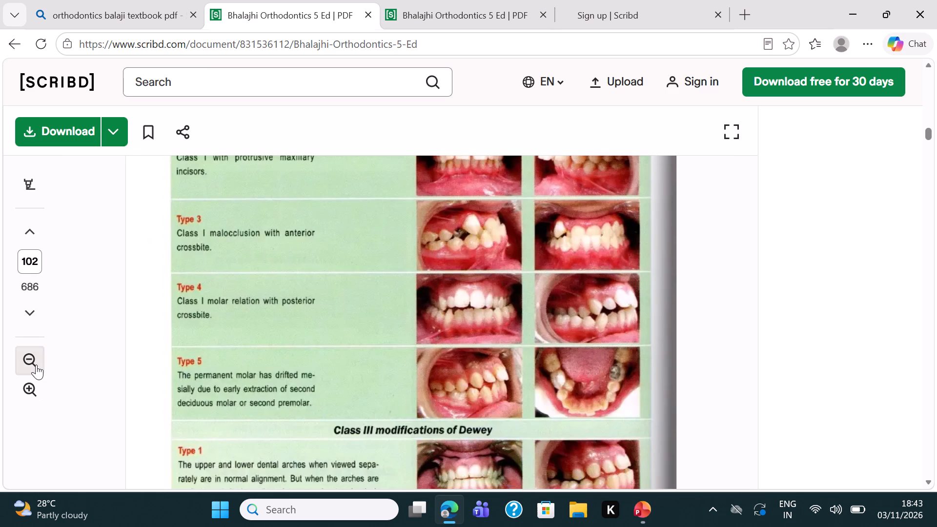
left_click(36, 365)
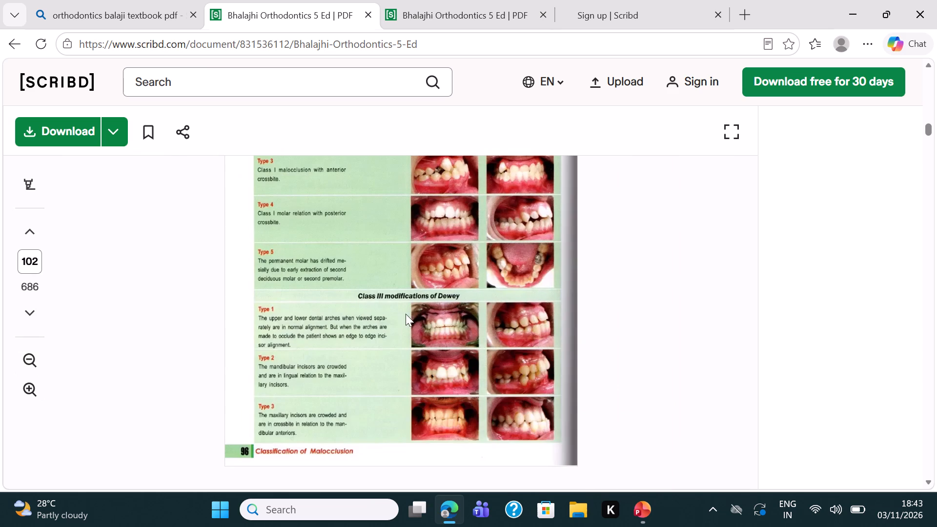
Return to Table 2 on page 102 and adjust the zoom so the Class I and Class III modifications fit together.
left_click_drag(408, 311, 403, 314)
scroll(403, 314, "down", 1)
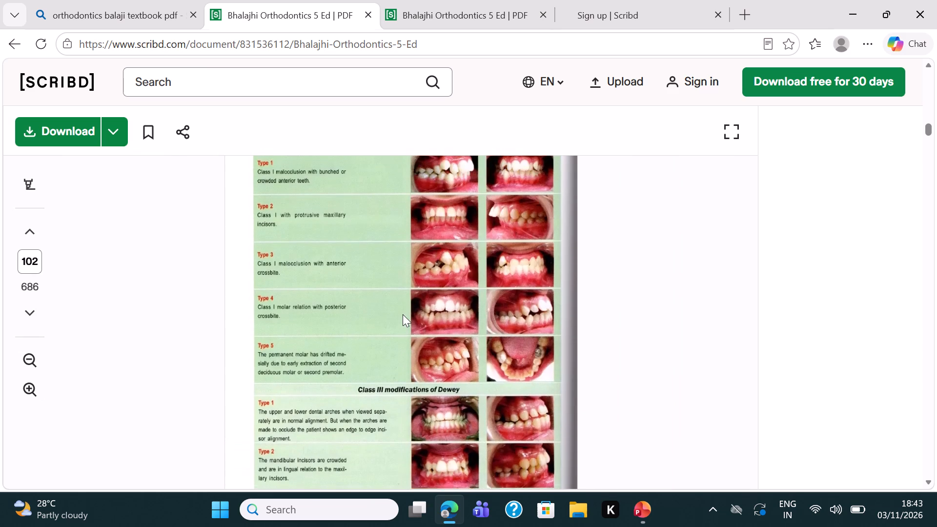
scroll(403, 314, "down", 6)
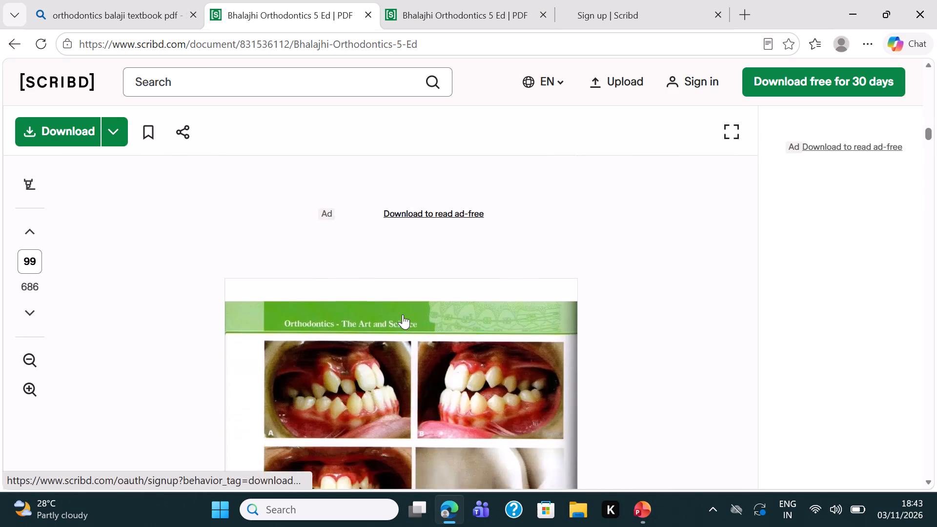
scroll(403, 314, "down", 6)
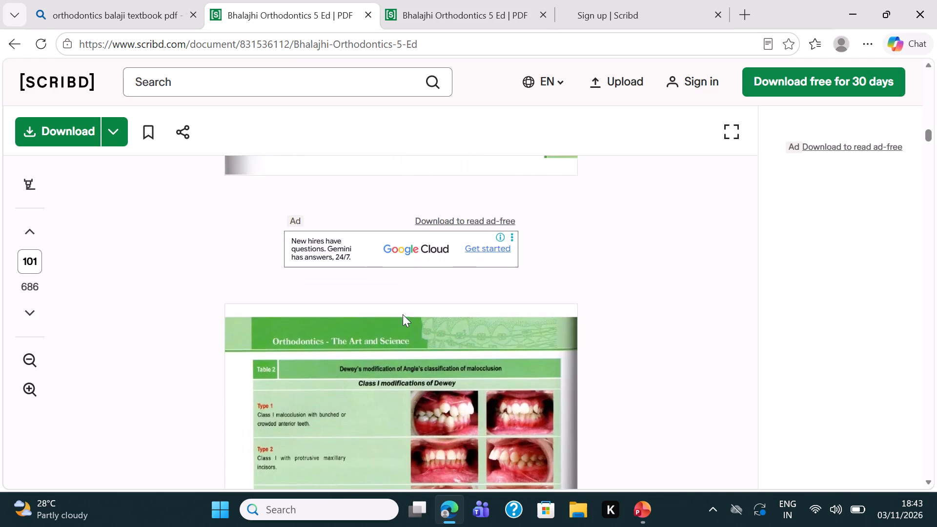
scroll(403, 314, "down", 5)
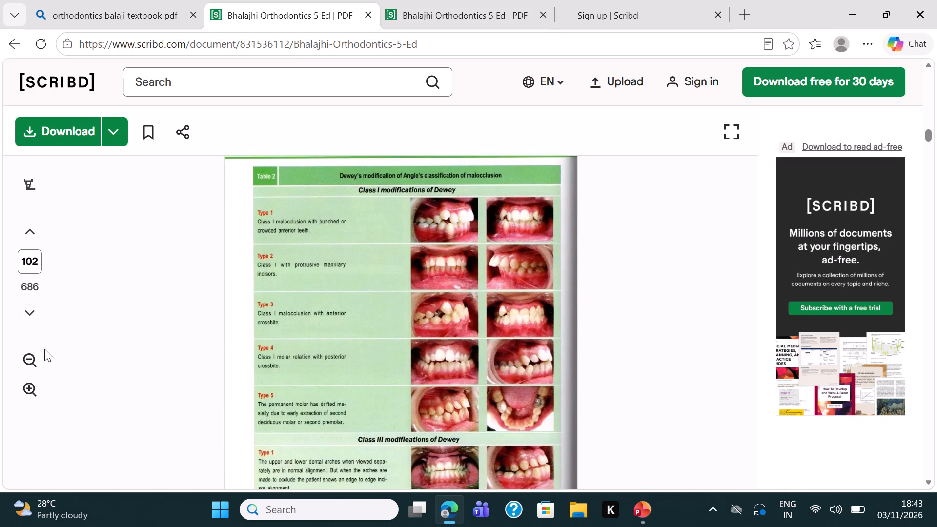
left_click(32, 352)
left_click(32, 352)
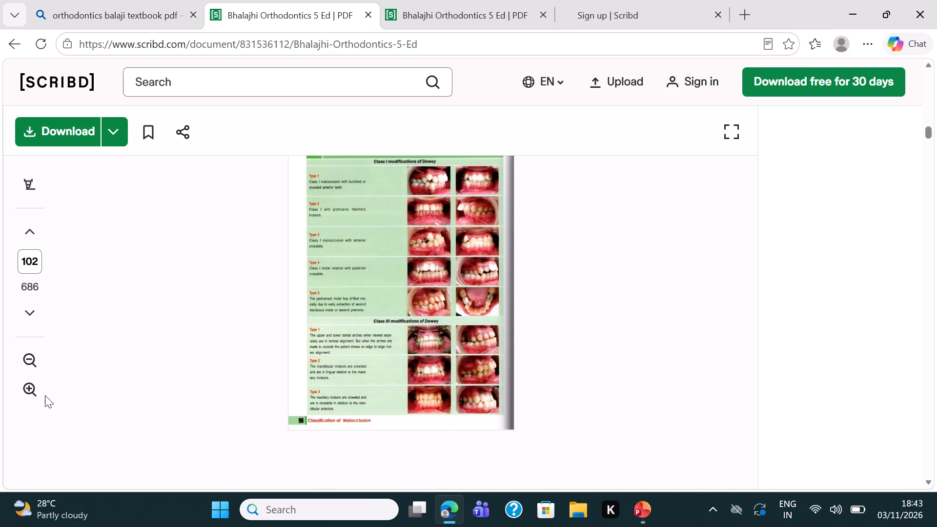
left_click(31, 395)
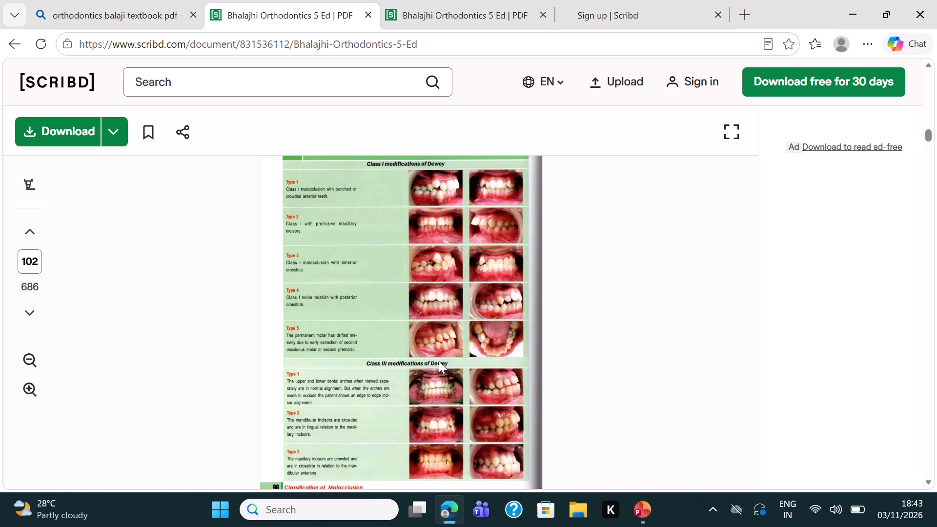
Capture the Class I and Class III modifications of Dewey on page 102 as an area screenshot, then save and copy it.
key("Print")
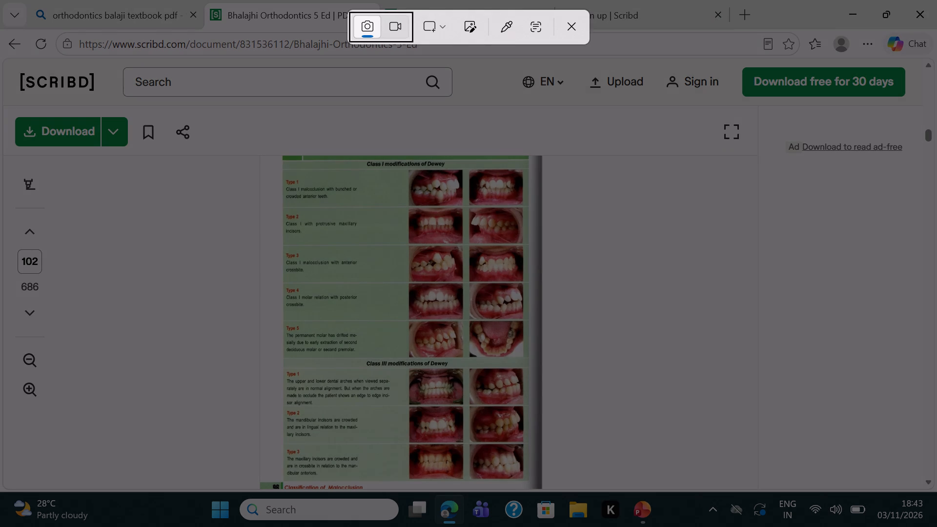
left_click(578, 27)
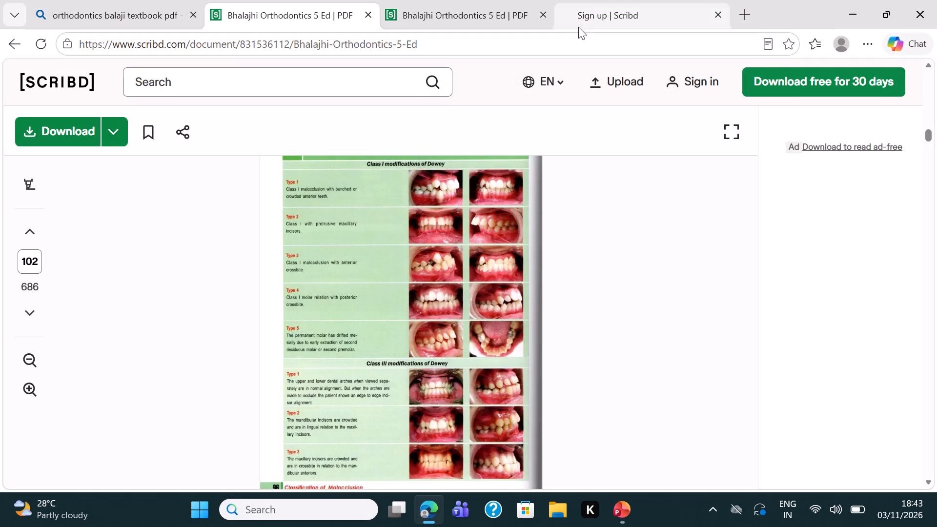
right_click(310, 141)
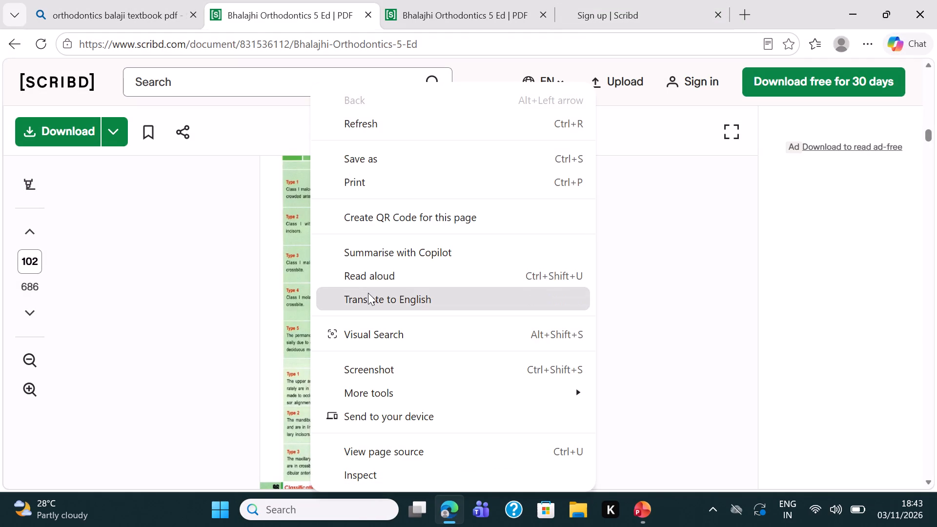
left_click(370, 375)
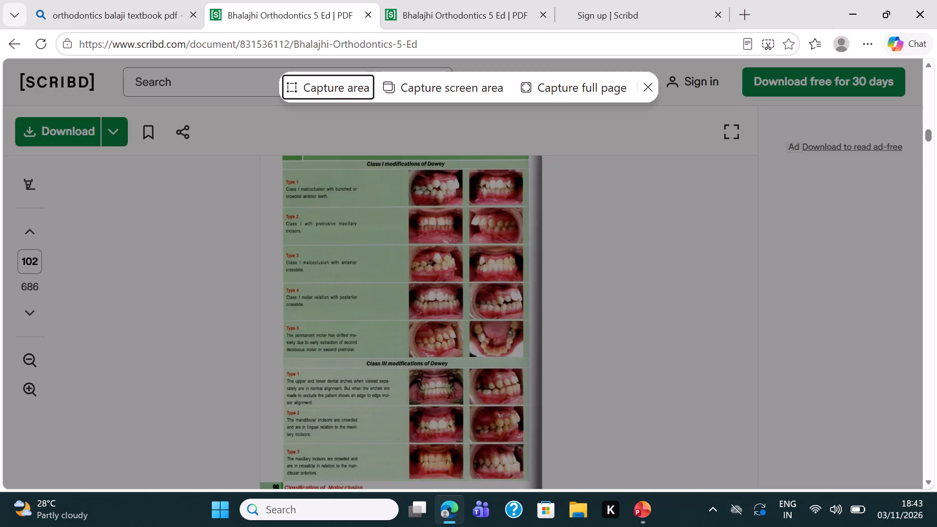
left_click(349, 91)
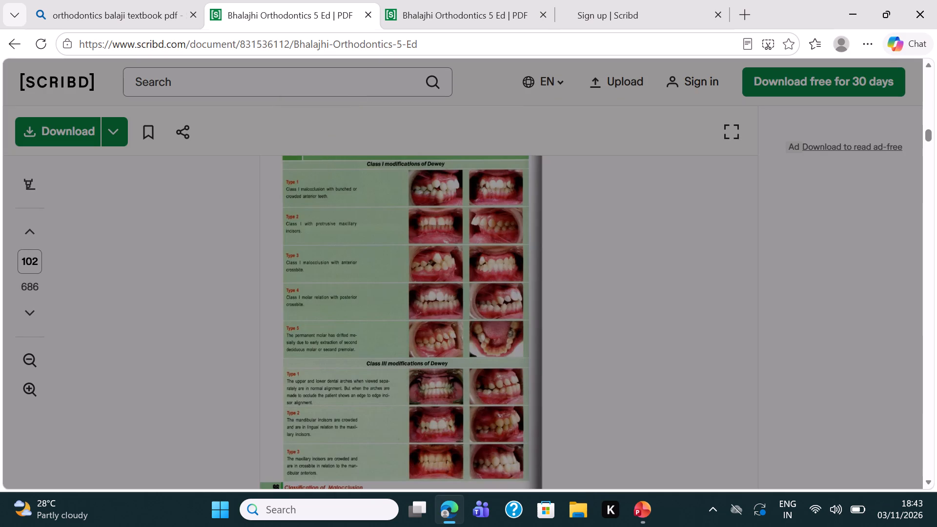
left_click_drag(274, 148, 511, 493)
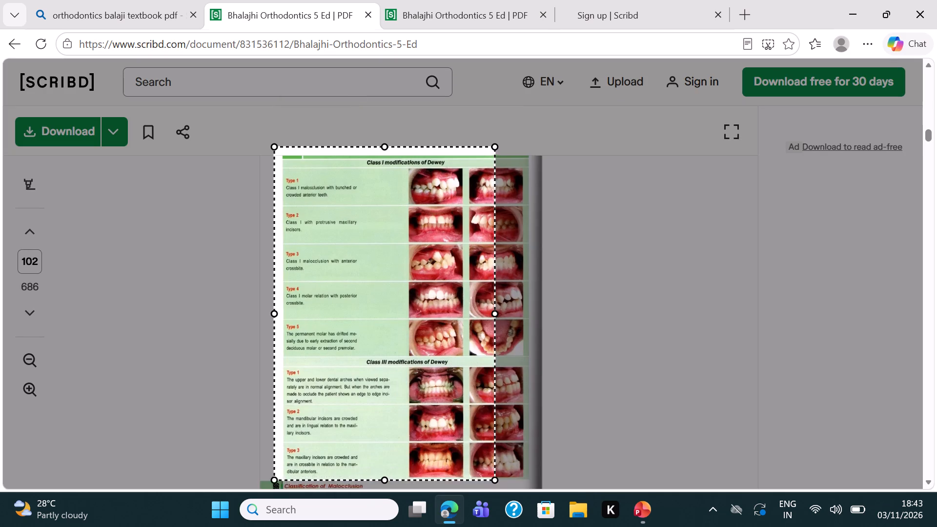
left_click_drag(511, 493, 551, 444)
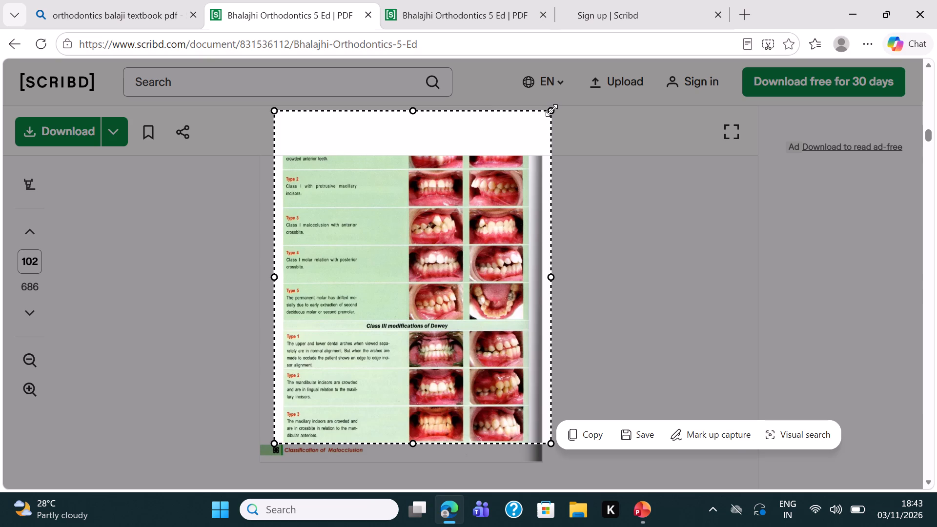
left_click_drag(551, 110, 549, 134)
scroll(452, 207, "up", 1)
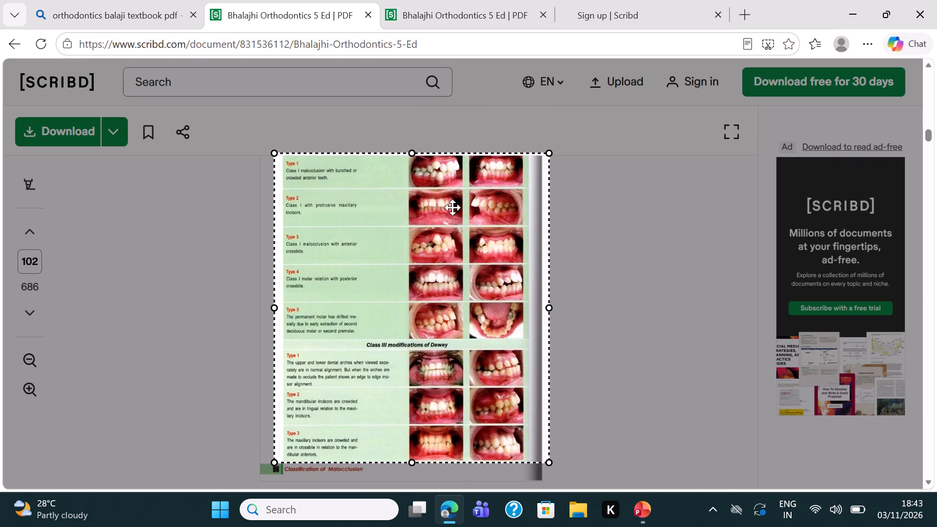
scroll(452, 207, "up", 1)
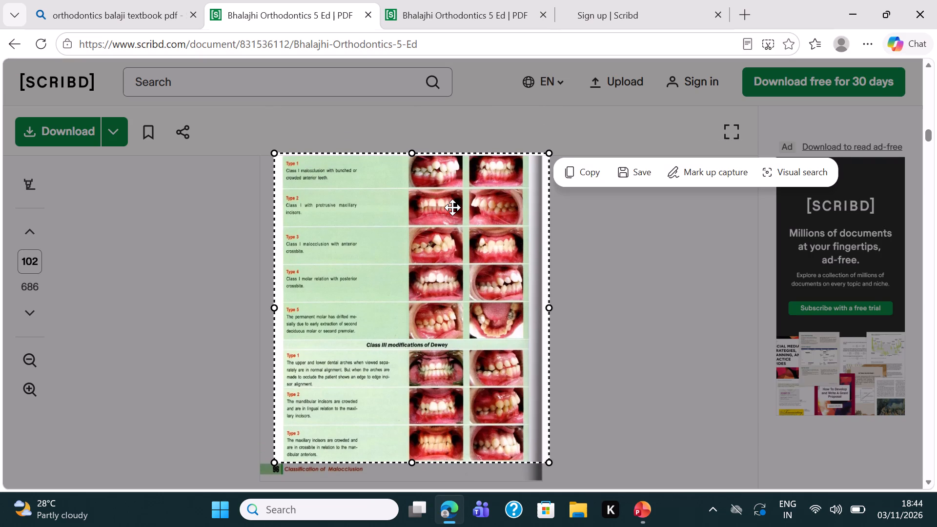
scroll(452, 207, "up", 2)
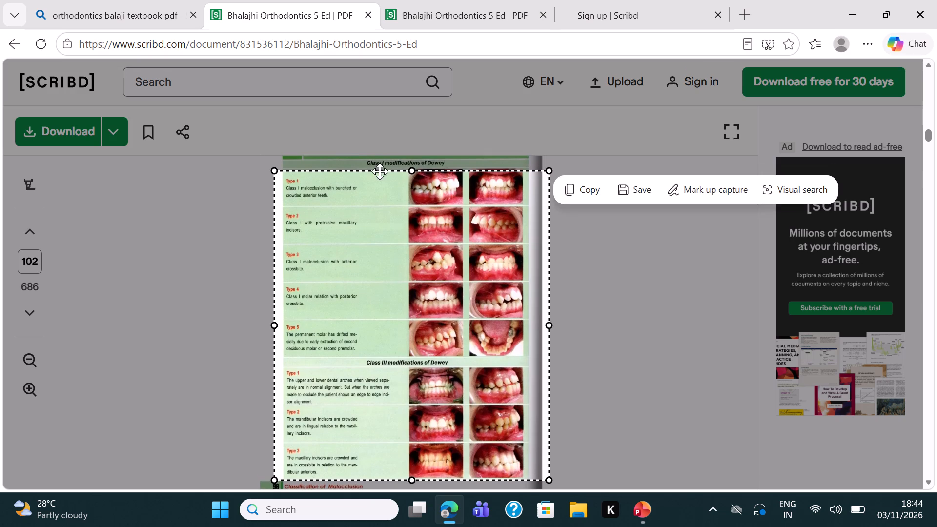
left_click_drag(276, 172, 276, 156)
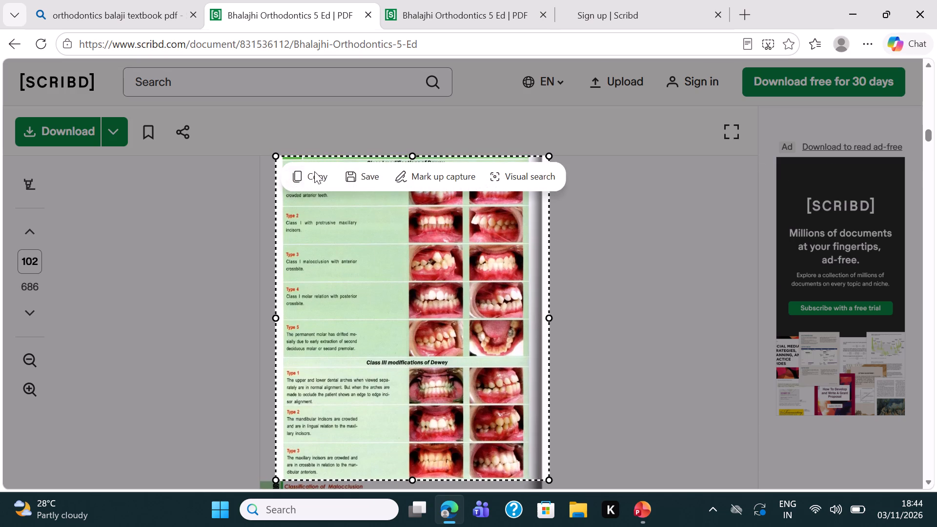
left_click(357, 176)
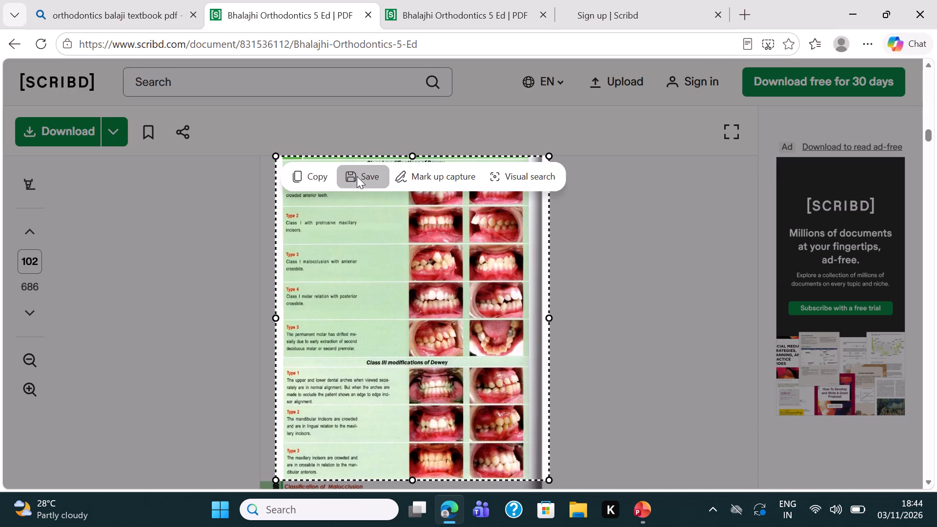
left_click(319, 180)
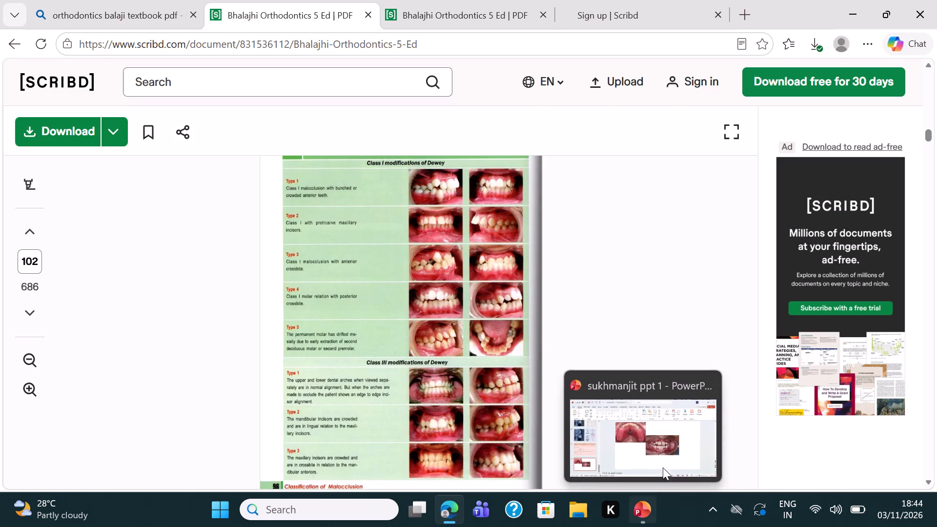
Switch to PowerPoint and open the recent presentation sumania from the sumayya folder.
left_click(676, 429)
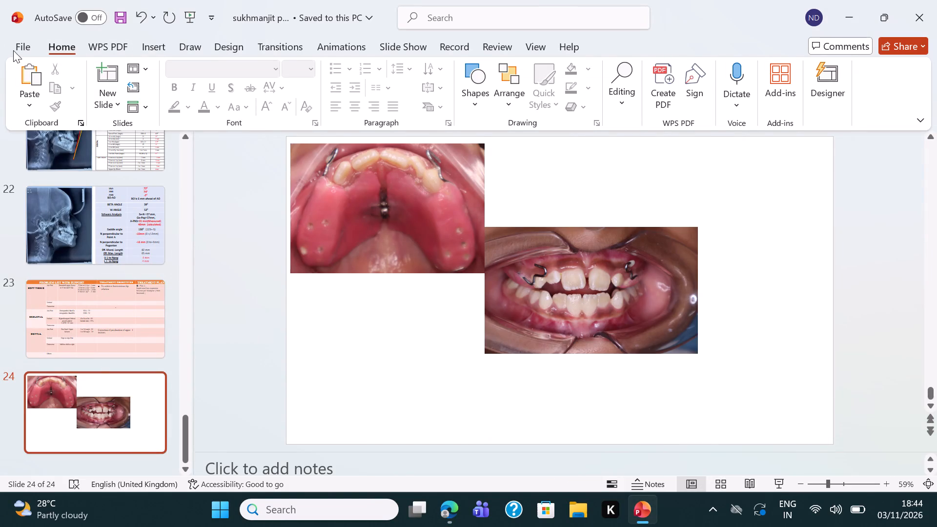
left_click(15, 51)
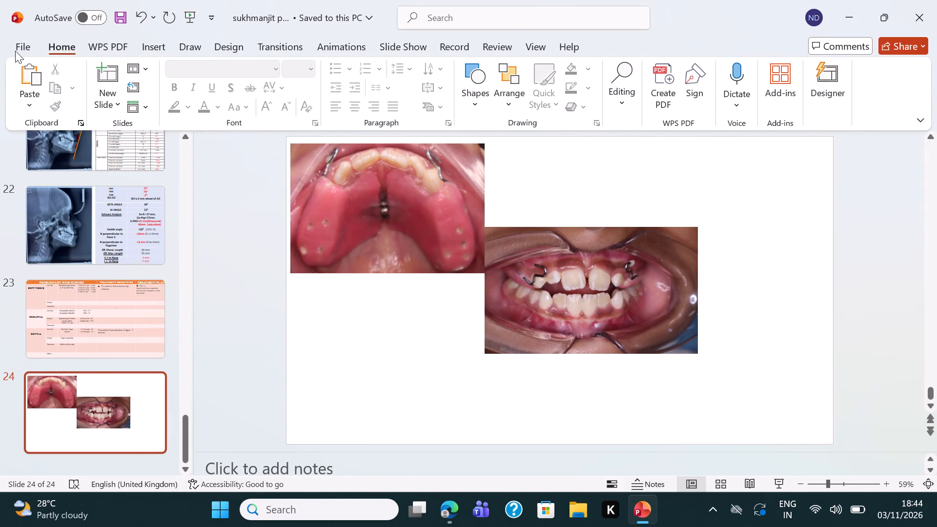
left_click(15, 51)
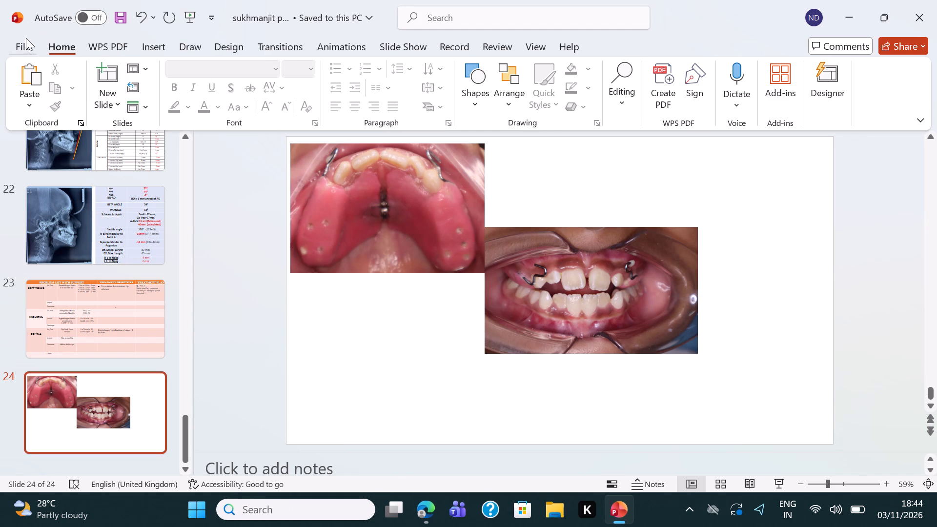
left_click(24, 45)
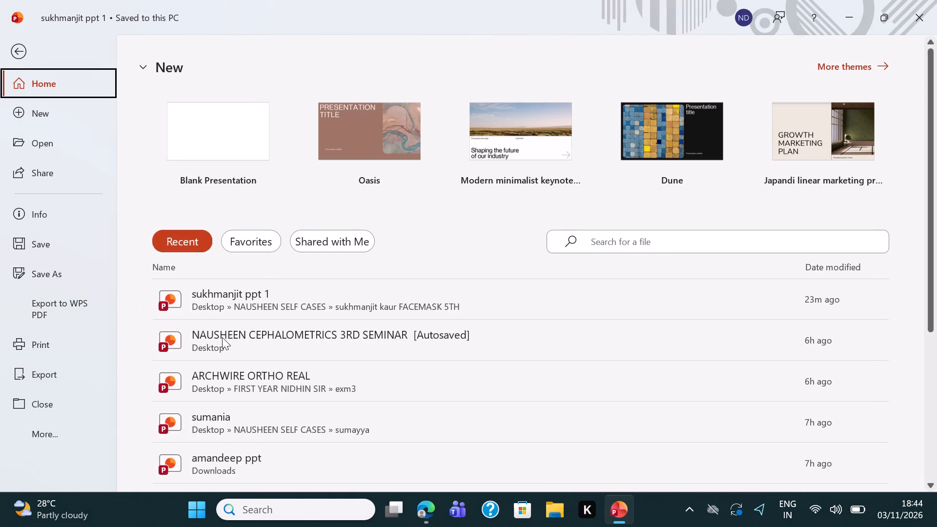
left_click(231, 424)
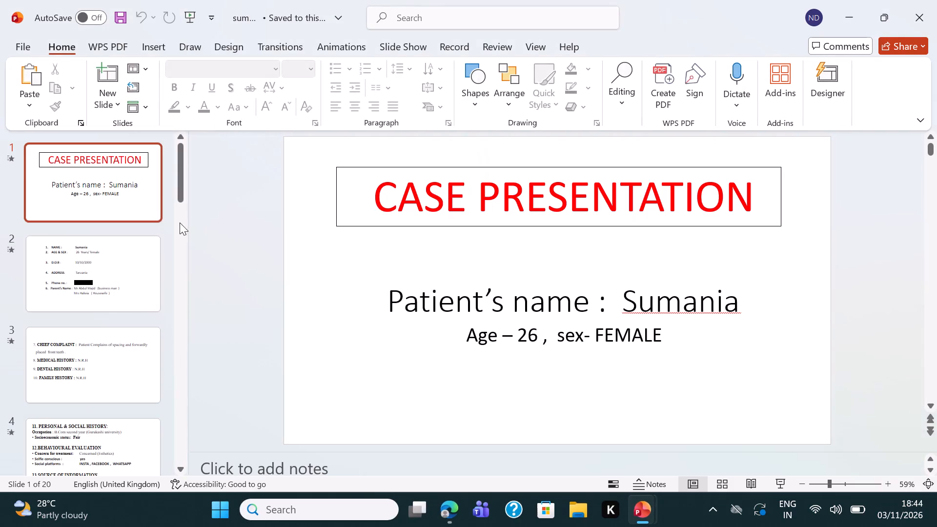
Add a blank slide after slide 20, the problem list and treatment plan table at the end of the presentation.
left_click_drag(179, 191, 193, 513)
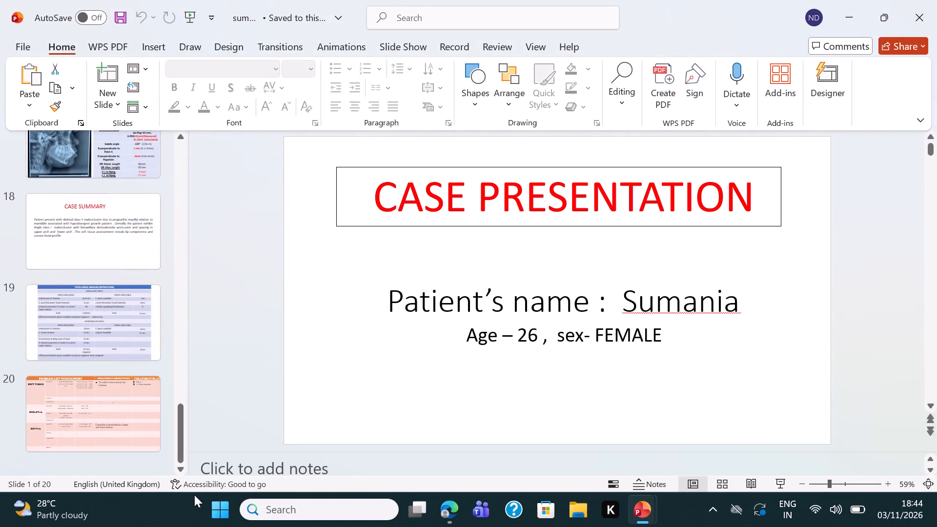
left_click(132, 460)
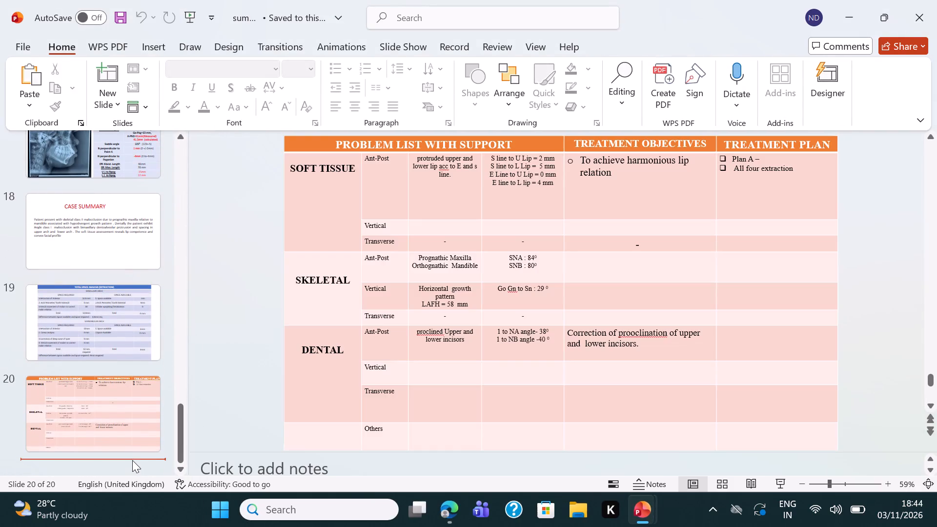
key("Return")
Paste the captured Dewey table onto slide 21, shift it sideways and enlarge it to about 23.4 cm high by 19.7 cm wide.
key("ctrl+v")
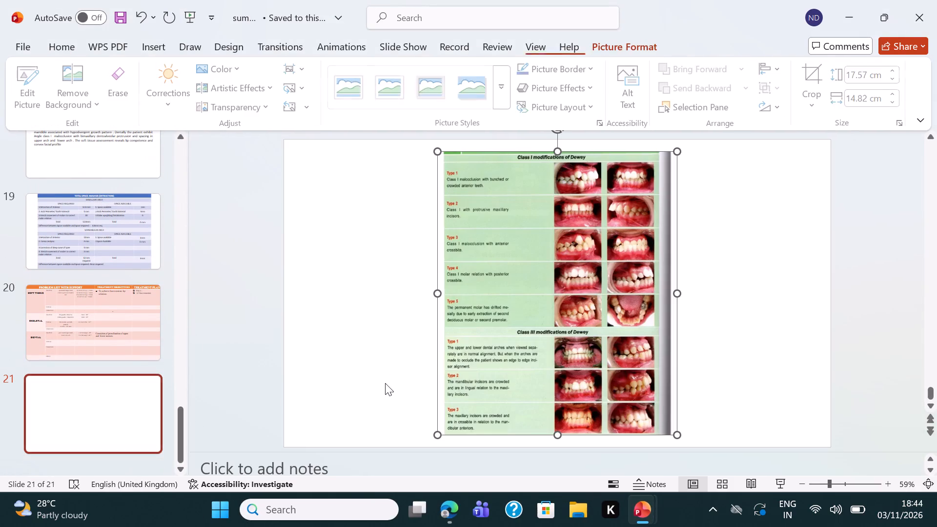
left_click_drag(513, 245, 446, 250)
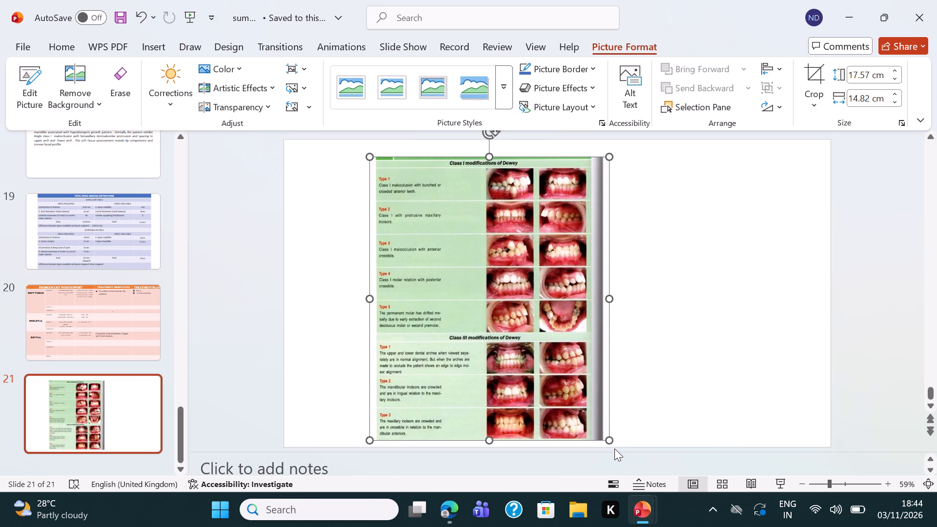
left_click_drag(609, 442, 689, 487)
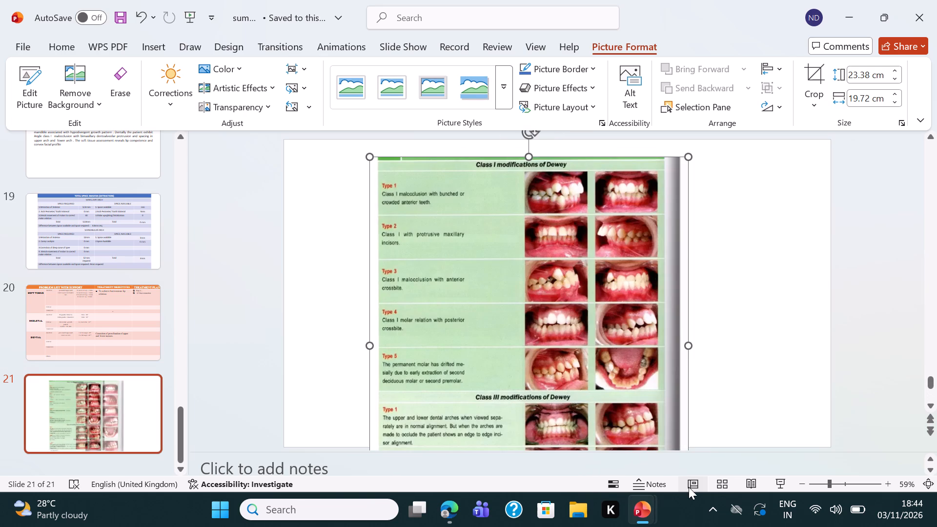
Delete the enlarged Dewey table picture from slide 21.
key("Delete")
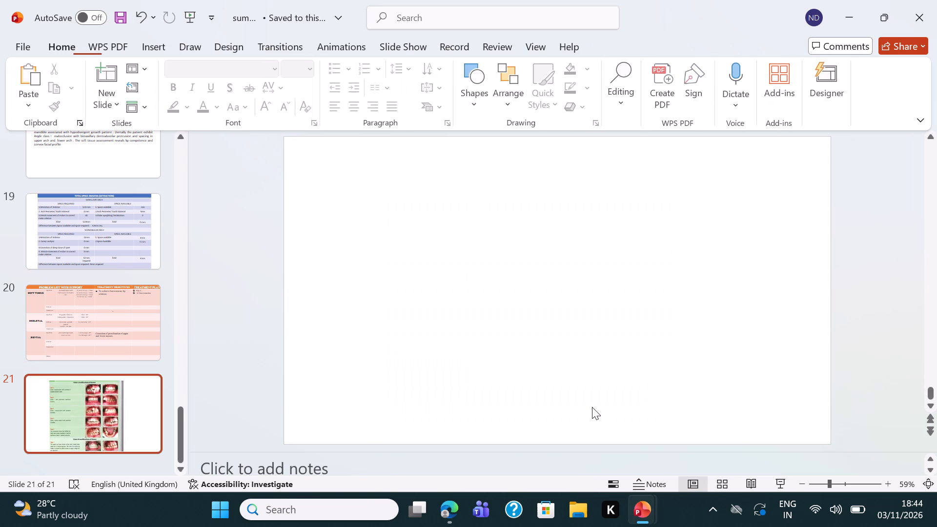
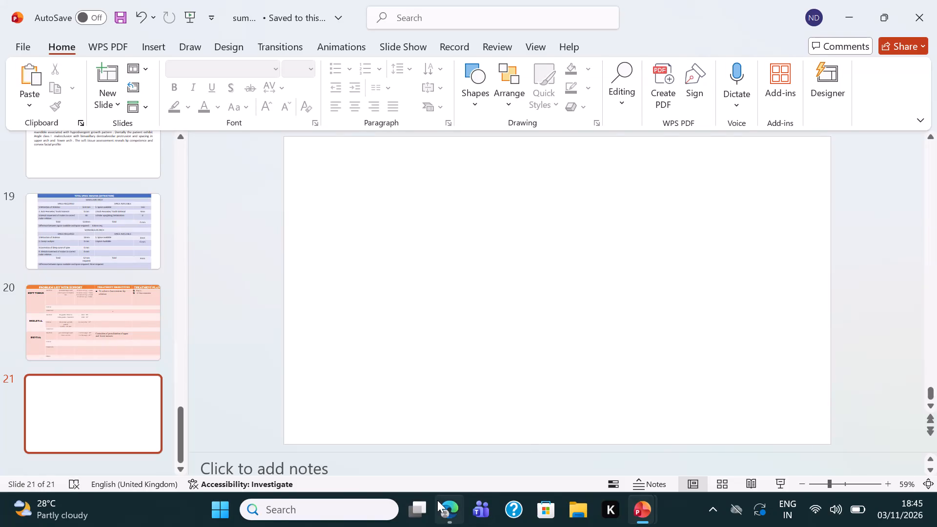
Switch to Edge, dismiss the advert covering the Scribd textbook page, and search for WhatsApp Web in a new tab.
left_click(463, 450)
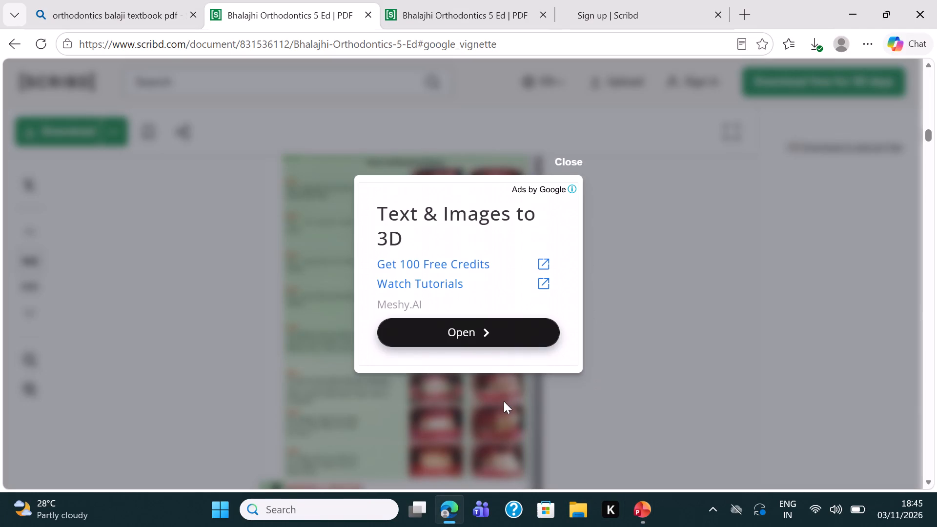
left_click(576, 160)
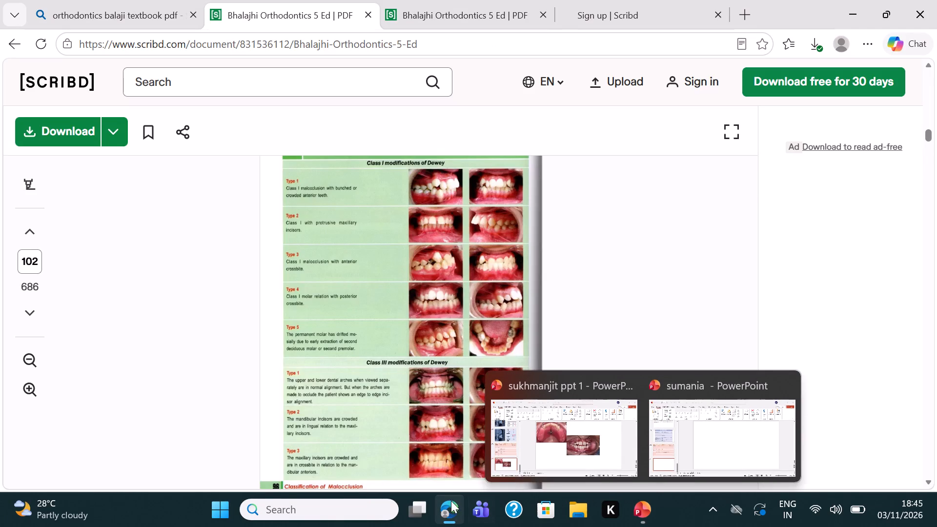
left_click(747, 12)
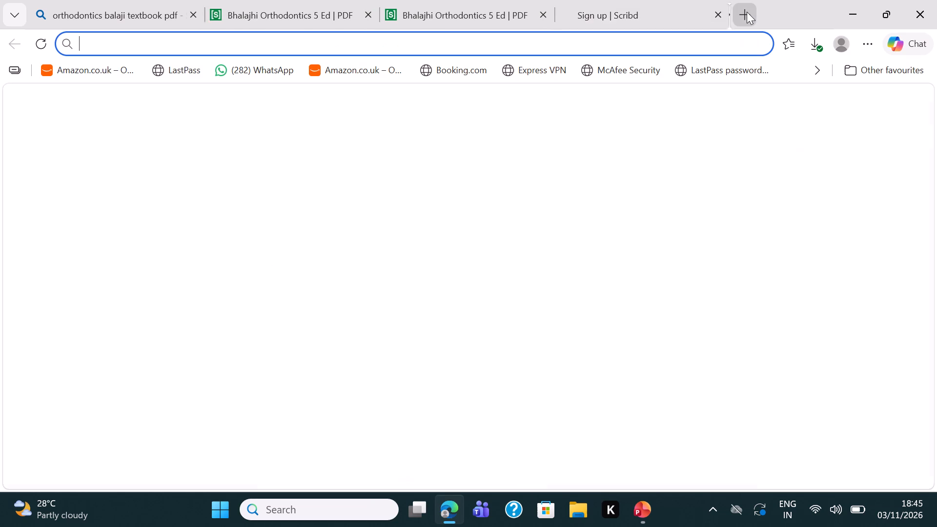
left_click(316, 166)
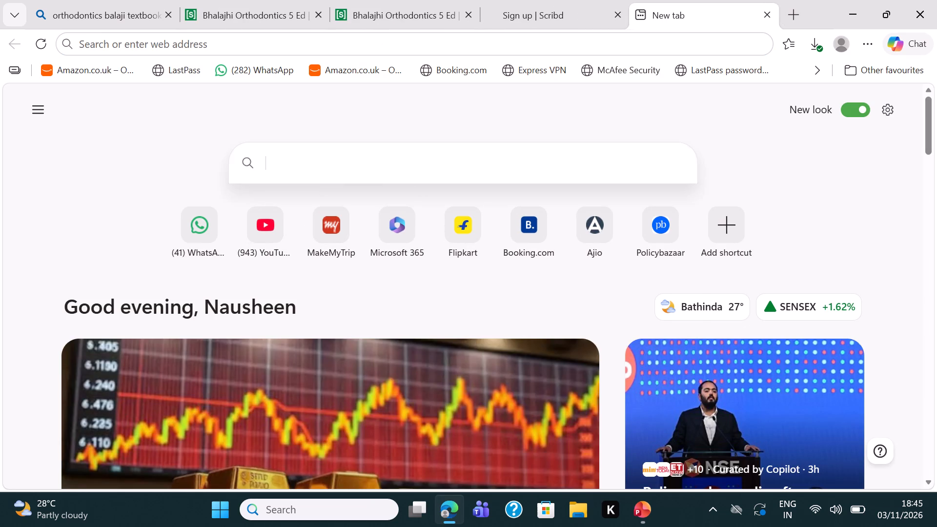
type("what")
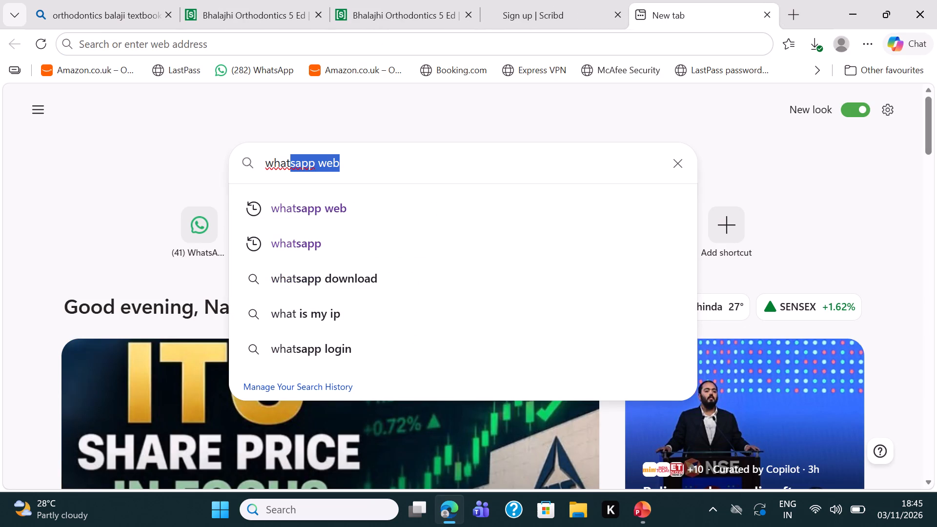
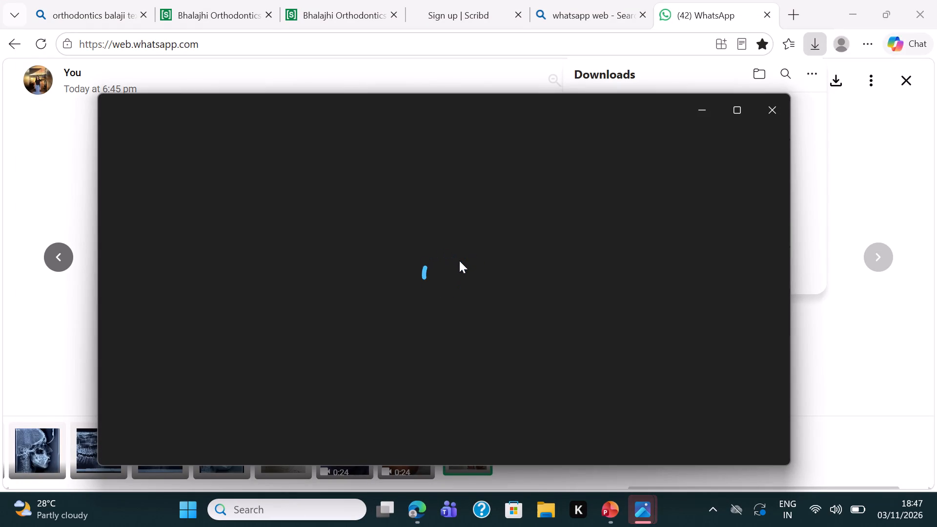
Copy the downloaded WhatsApp photo of the Dewey's modification textbook page and switch to blank slide 21 of the sumania presentation.
right_click(416, 267)
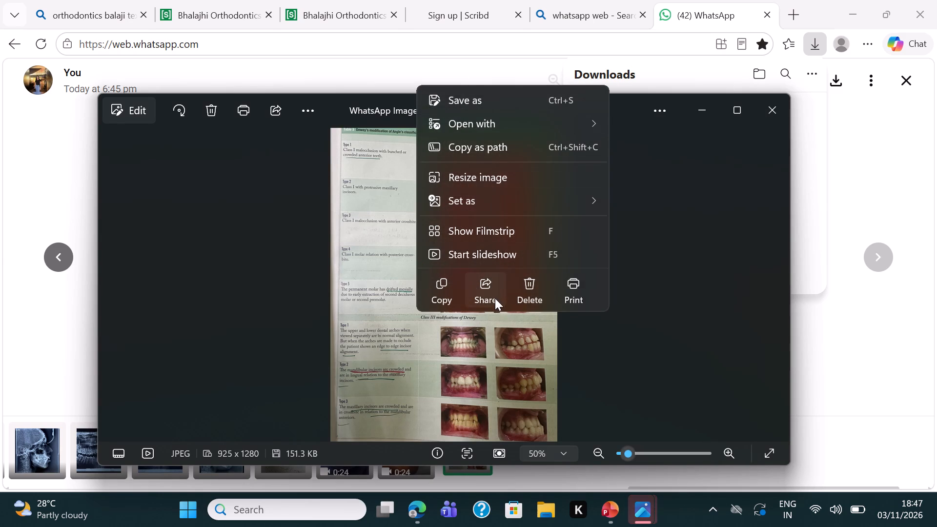
left_click(445, 291)
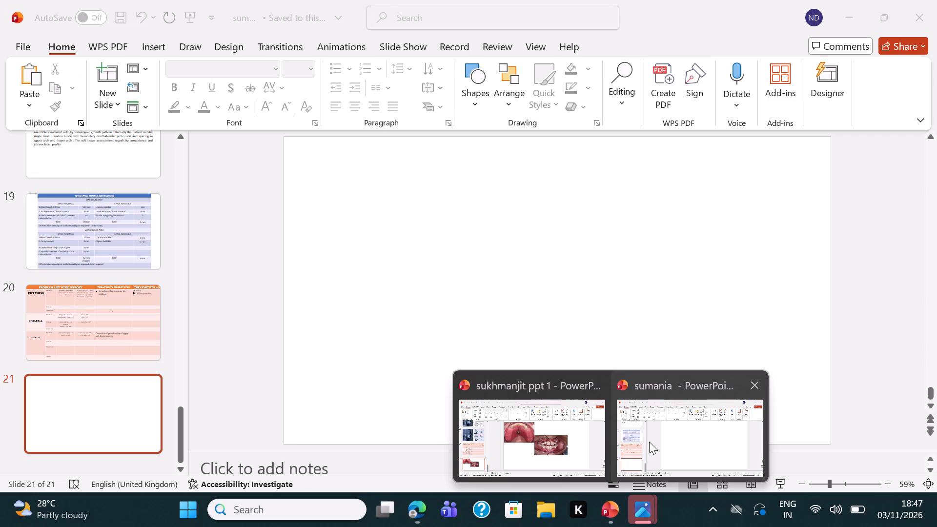
left_click(649, 442)
left_click(581, 331)
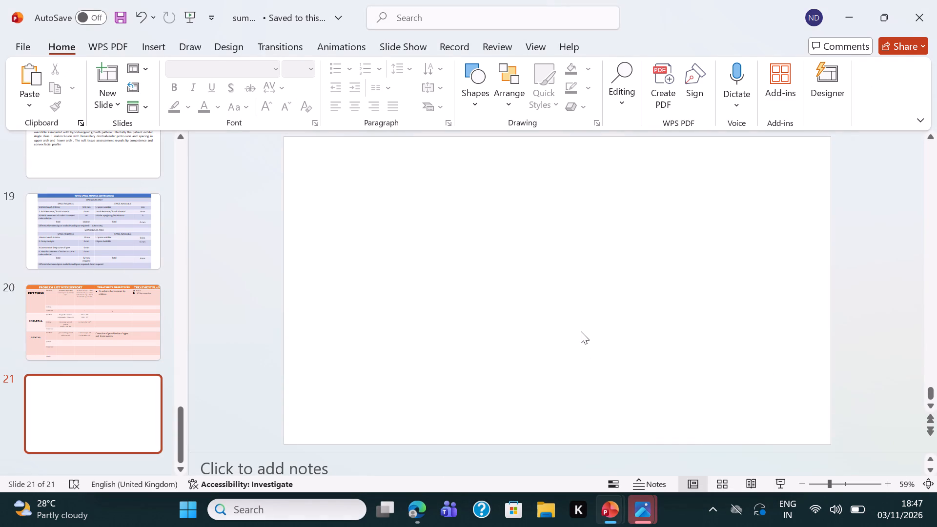
Paste the captured Dewey table onto blank slide 21 again and shift it slightly left of centre, keeping it aligned with the slide's height.
key("ctrl+v")
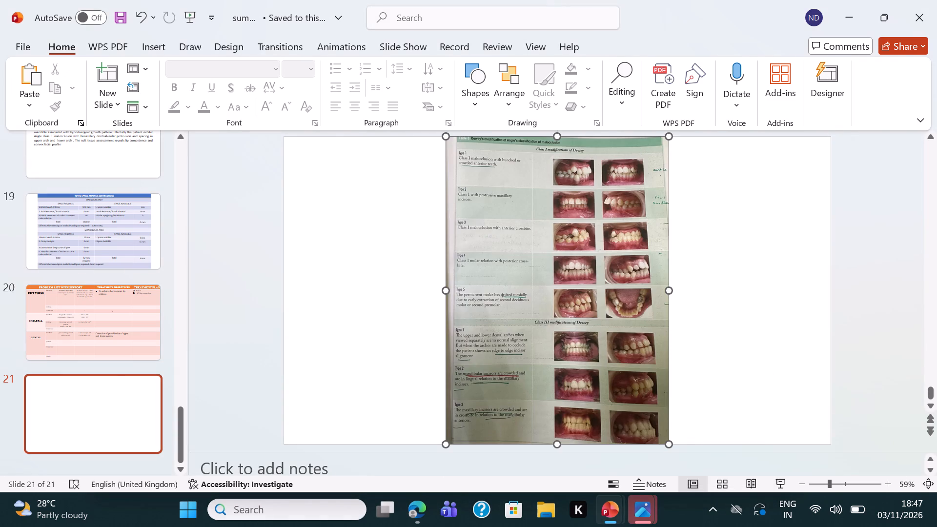
left_click_drag(577, 302, 548, 302)
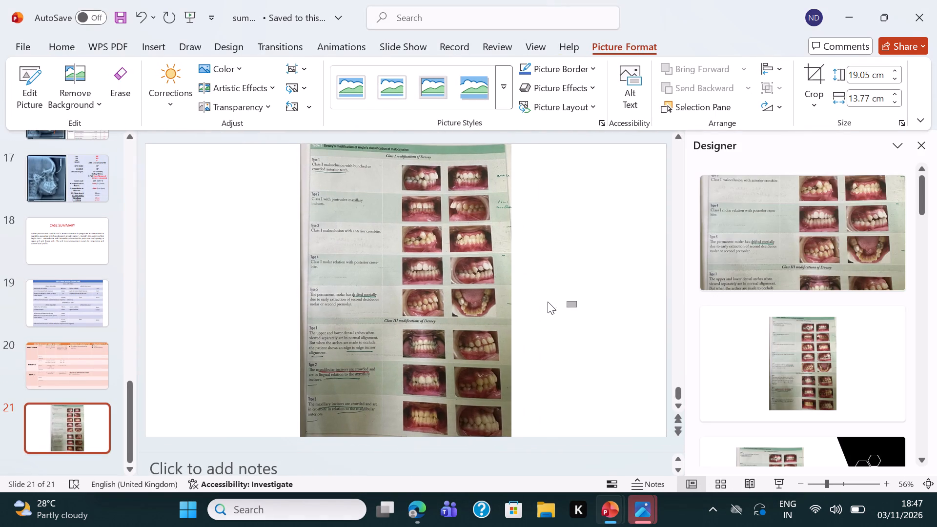
left_click_drag(548, 302, 548, 301)
left_click_drag(460, 286, 445, 290)
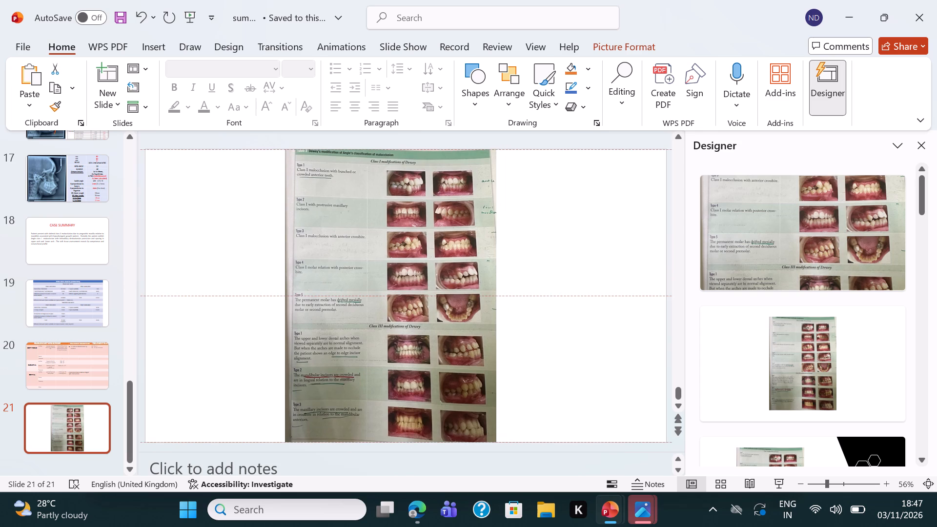
left_click_drag(445, 290, 443, 290)
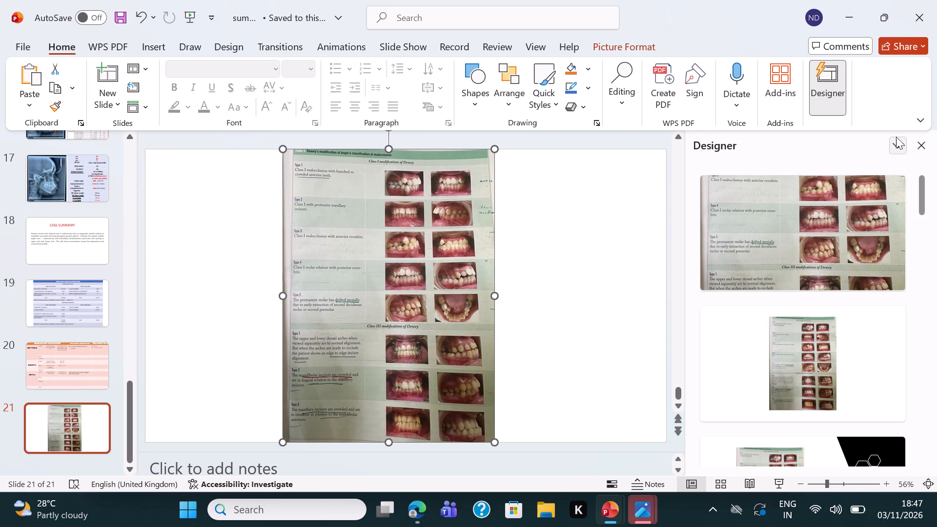
left_click(925, 143)
left_click(699, 286)
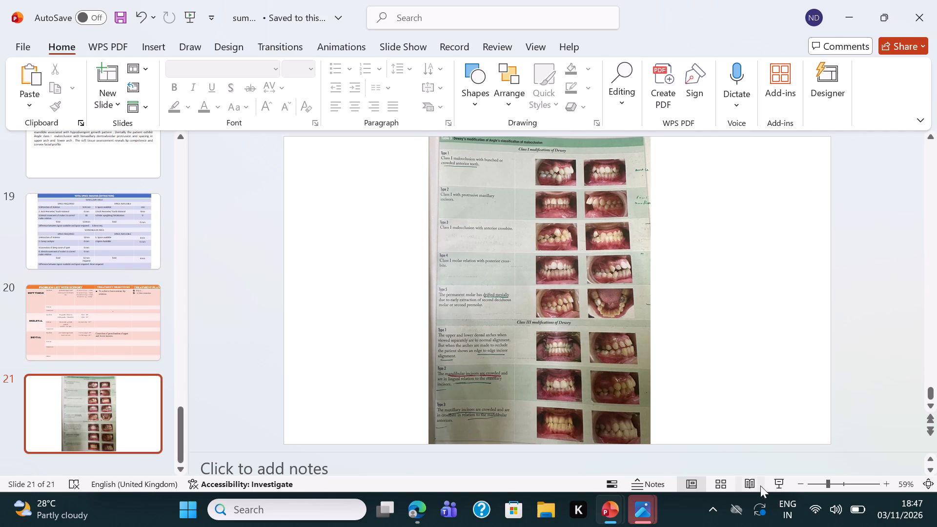
Present slide 21 full screen and zoom in to read the Class I modifications of Dewey, Types 1 to 5.
left_click(775, 484)
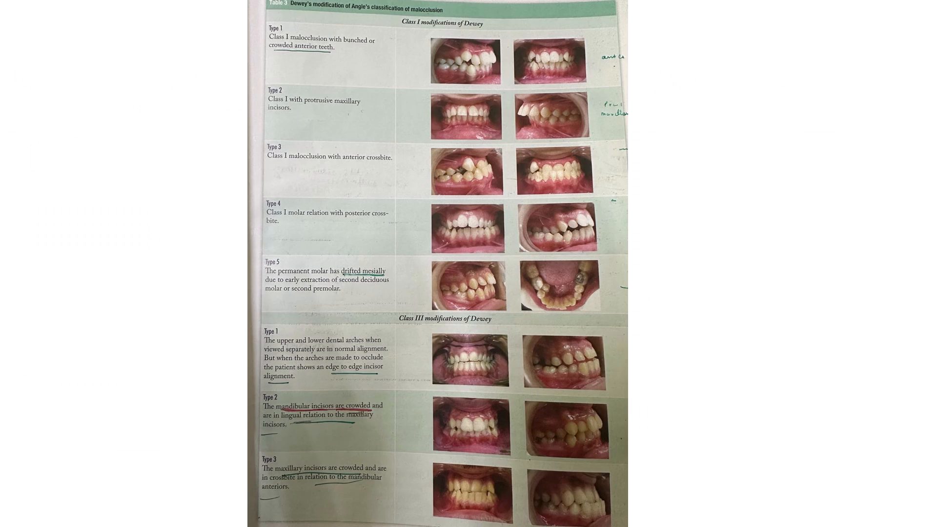
scroll(453, 247, "up", 3, "ctrl")
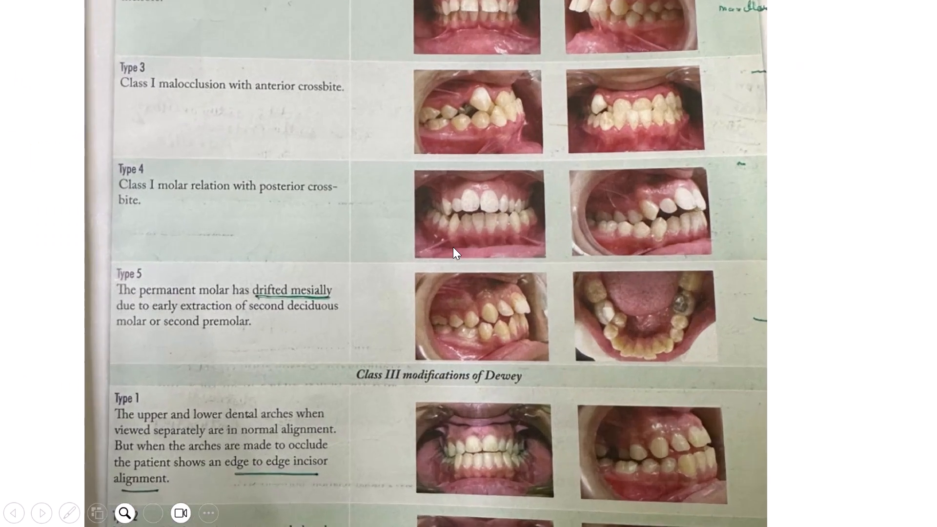
scroll(453, 247, "up", 2, "ctrl")
scroll(453, 247, "up", 3)
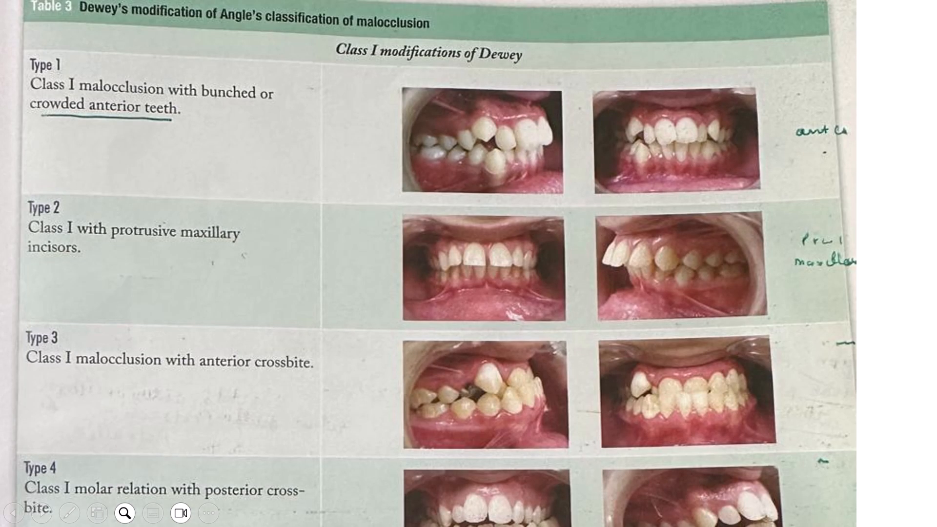
scroll(534, 264, "left", 1)
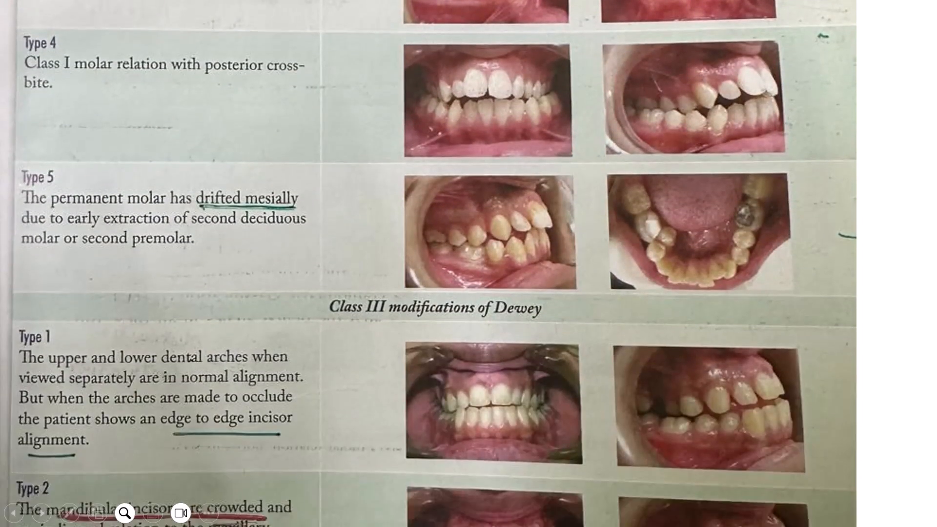
scroll(534, 264, "left", 1)
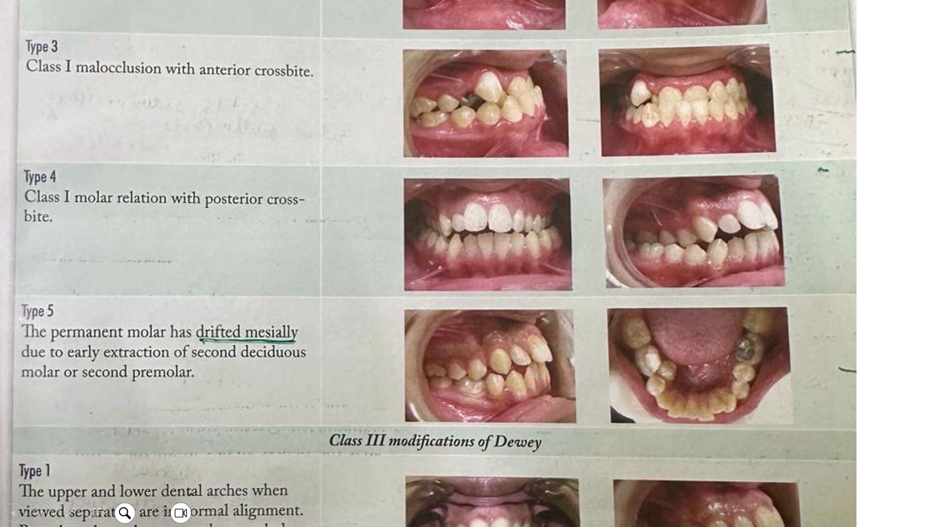
Examine the Class III modifications of Dewey, Types 1 to 3, in the zoomed slide show, and return to editing slide 21.
scroll(216, 360, "down", 1)
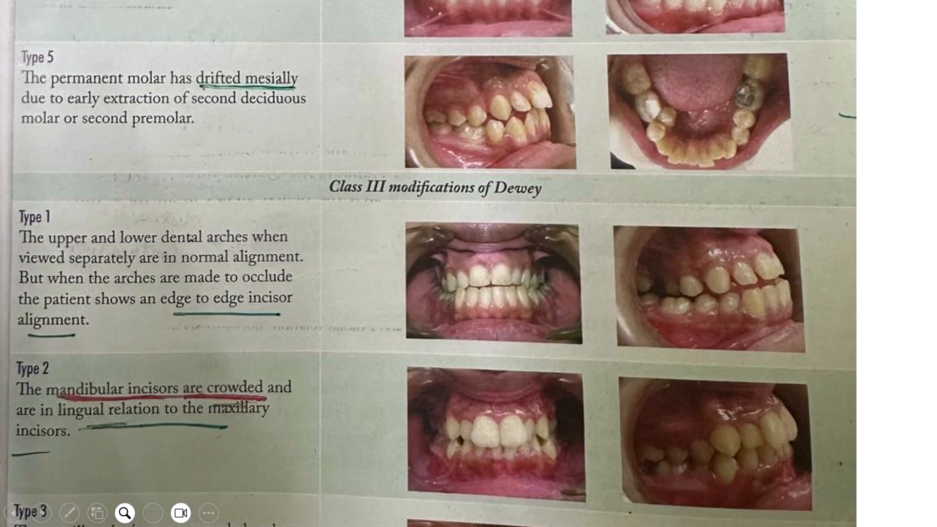
scroll(216, 360, "down", 1)
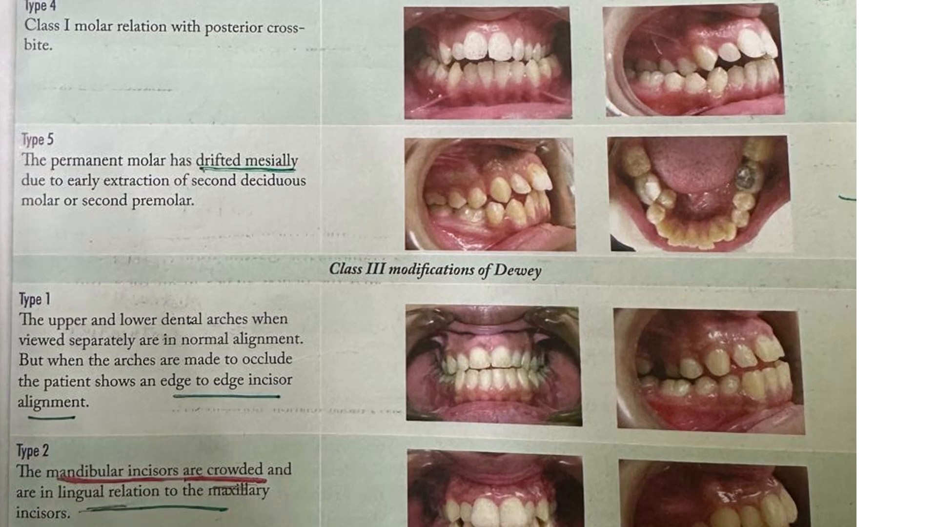
scroll(216, 360, "down", 2)
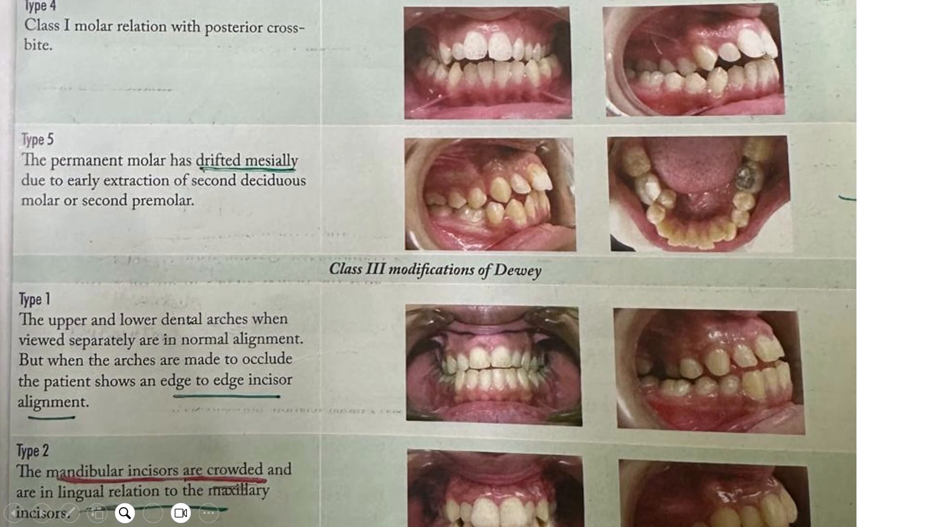
scroll(407, 344, "down", 2)
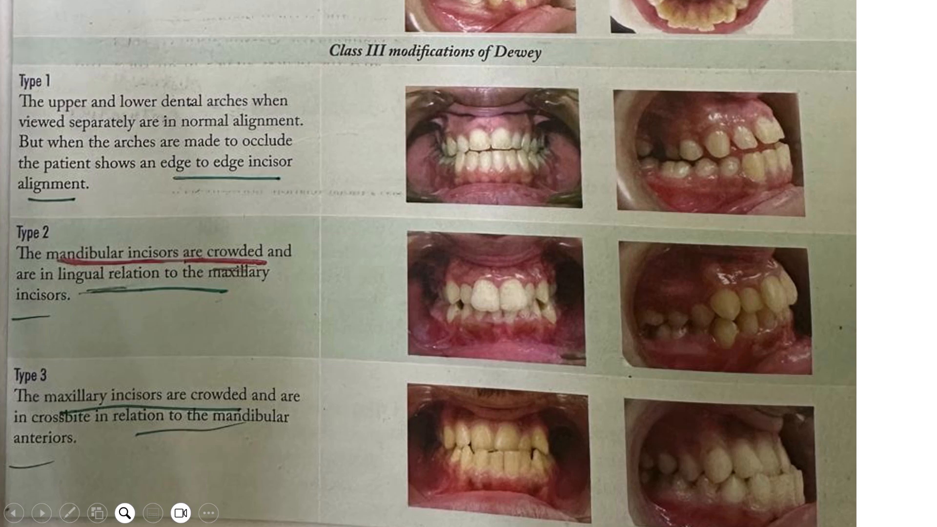
scroll(511, 476, "down", 2)
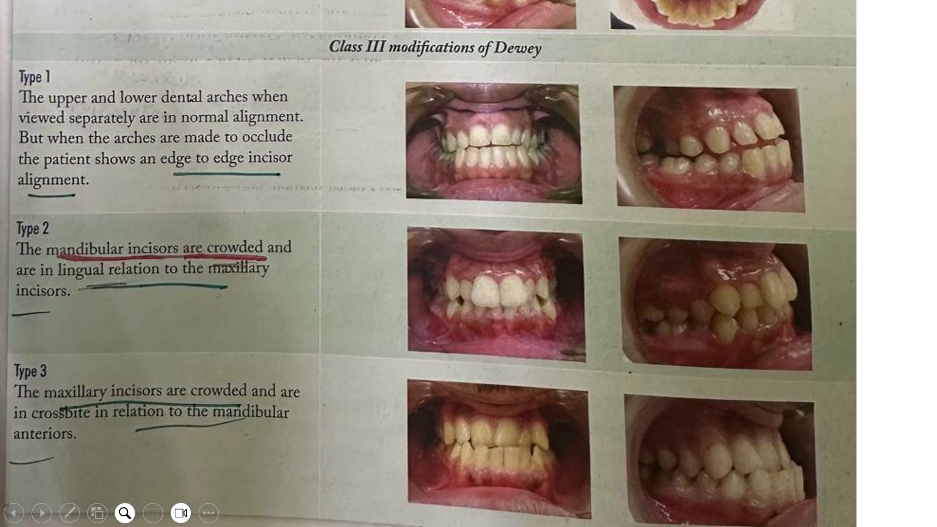
scroll(511, 476, "down", 5, "ctrl")
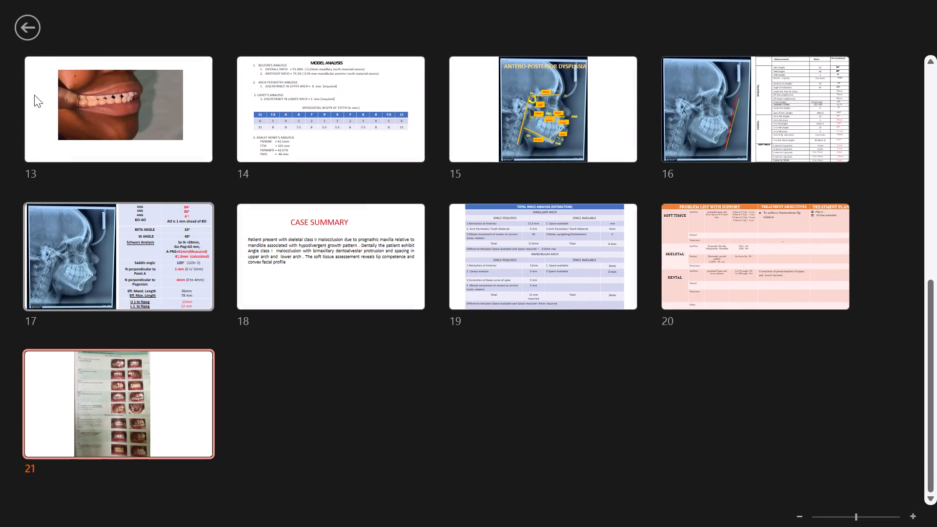
left_click(23, 30)
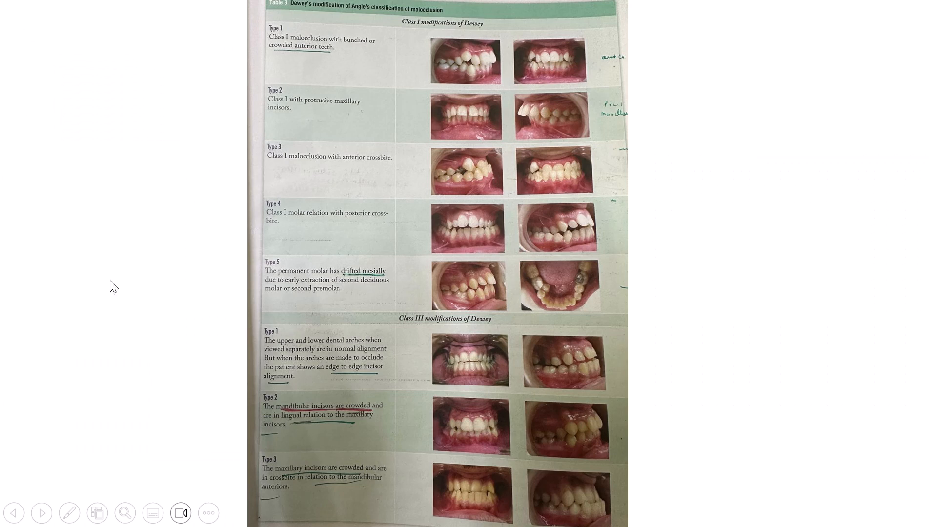
key("Escape")
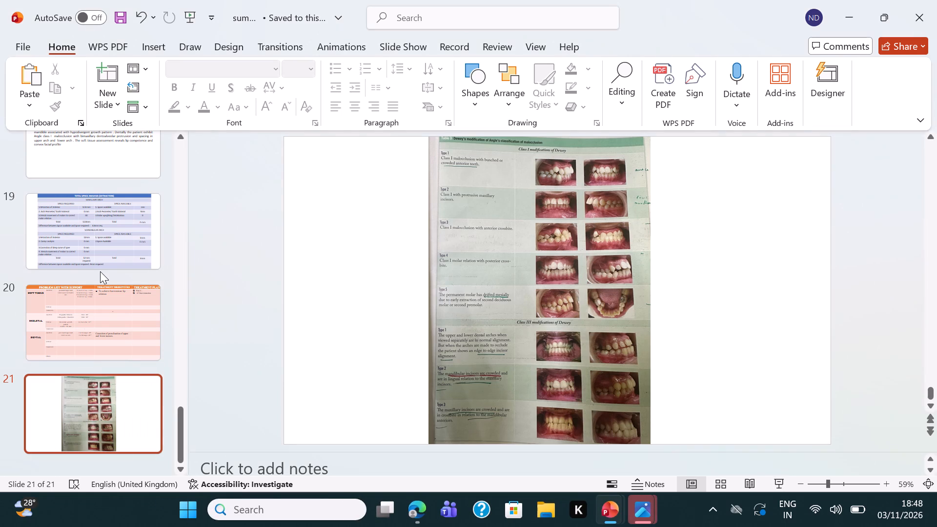
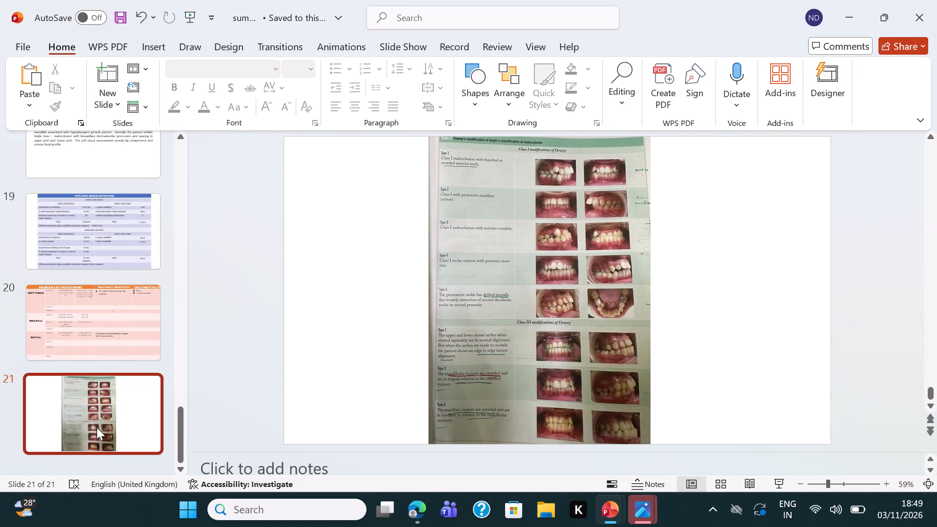
Add a new blank slide 22 after the Dewey table slide.
left_click(97, 458)
key("Return")
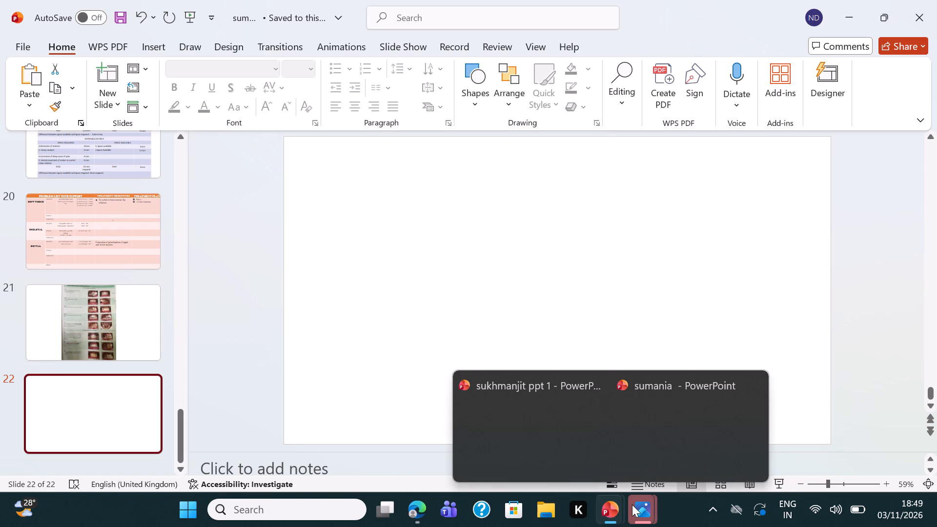
Close two of the duplicate photo viewer windows showing the WhatsApp image of the Dewey table.
left_click(759, 383)
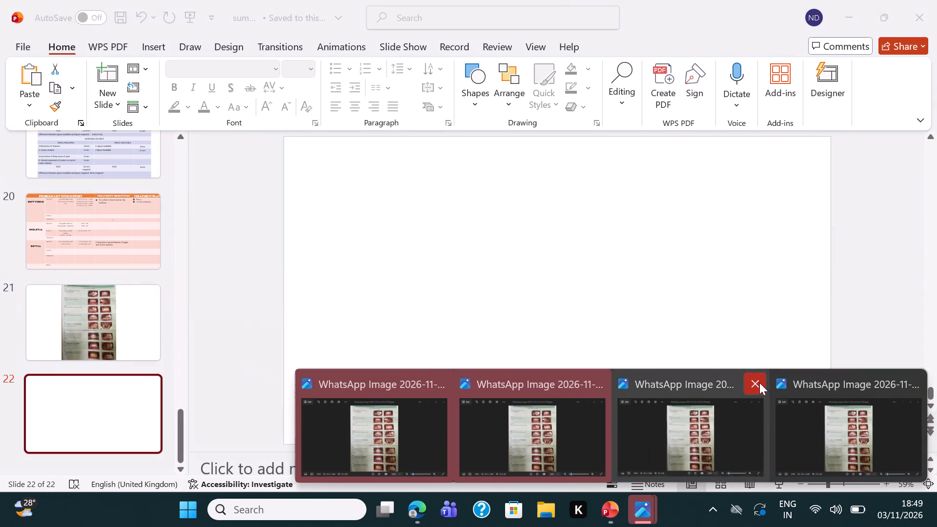
left_click(860, 380)
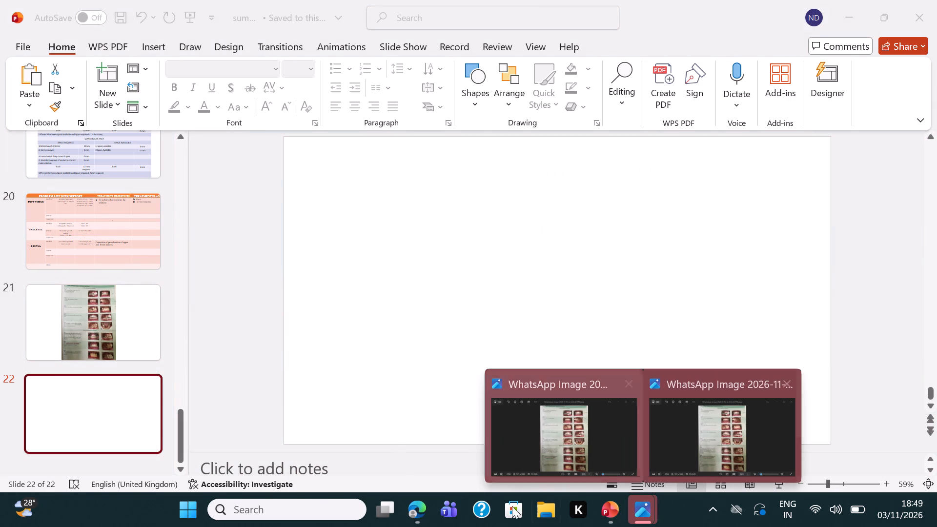
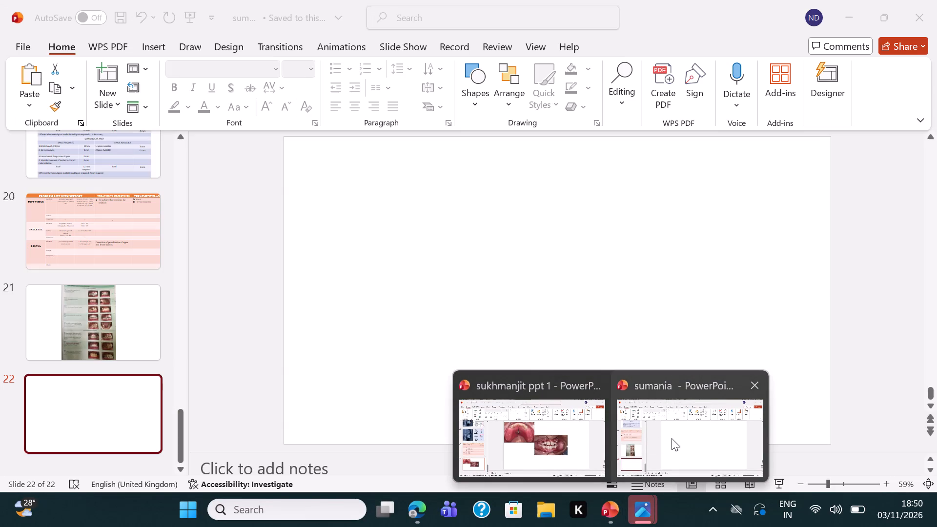
Switch to the sumania presentation and try to paste the photo of Moyer's classification of etiology of malocclusion onto blank slide 22.
left_click_drag(672, 438, 661, 357)
key("ctrl+v")
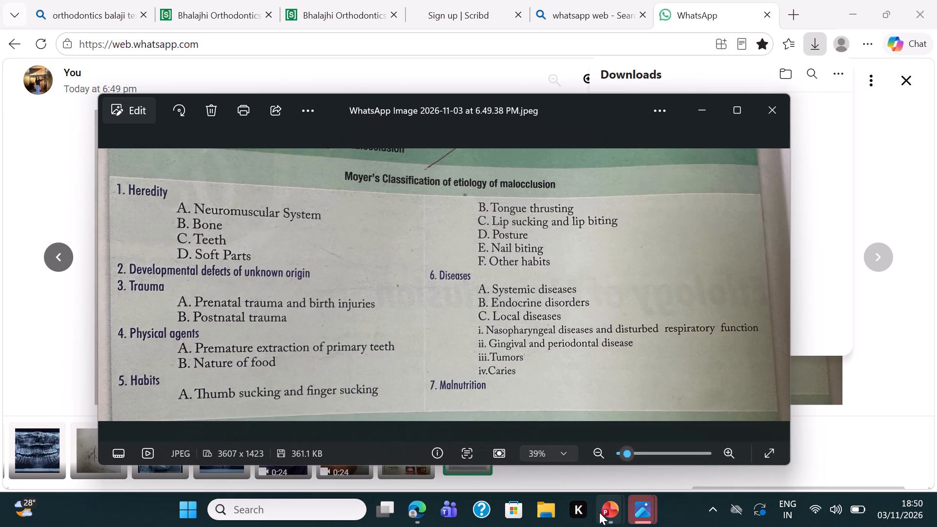
left_click(688, 413)
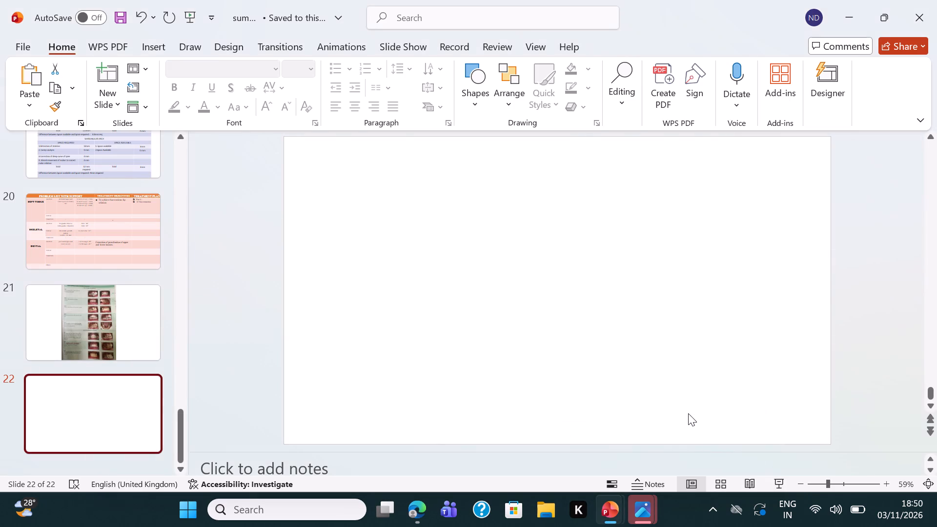
Paste the captured Moyer's classification picture onto blank slide 22, shrink it to about 30.86 by 12.18 cm and move it nearer the centre.
key("ctrl+v")
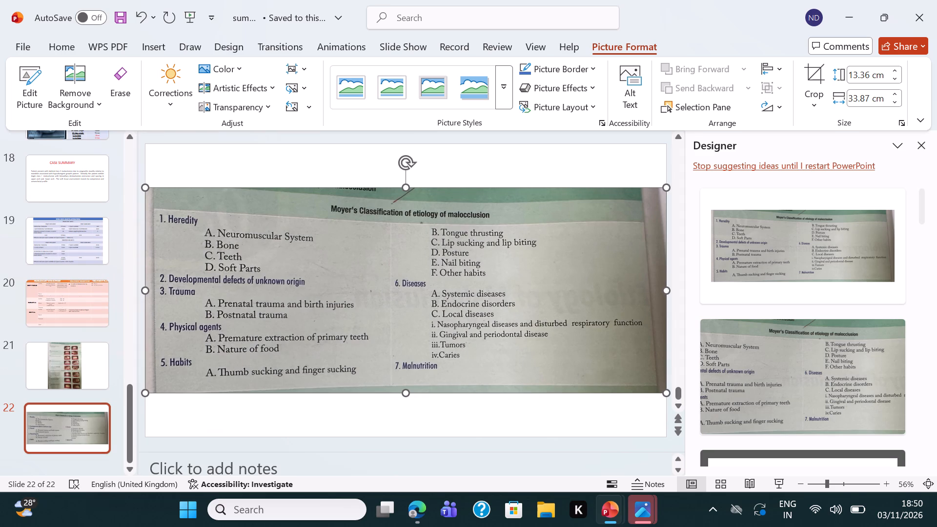
left_click_drag(667, 395, 620, 370)
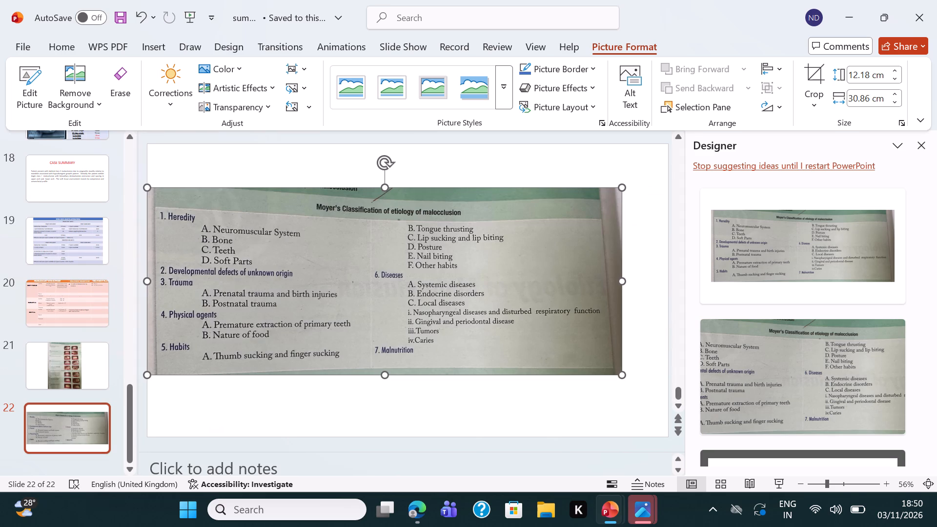
left_click_drag(452, 307, 468, 309)
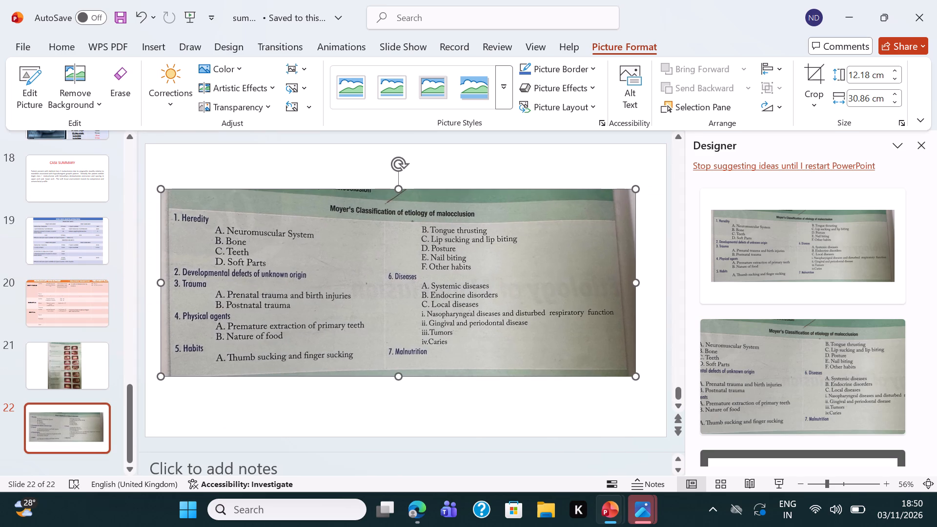
Crop thin strips off all four edges of the Moyer's classification picture, removing the cut-off heading above its title, and nudge it slightly.
left_click(810, 79)
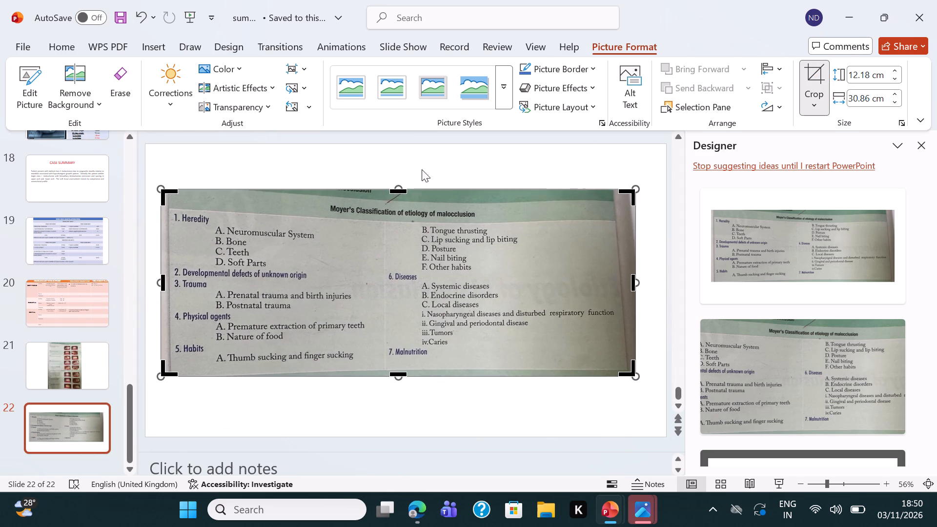
left_click(393, 184)
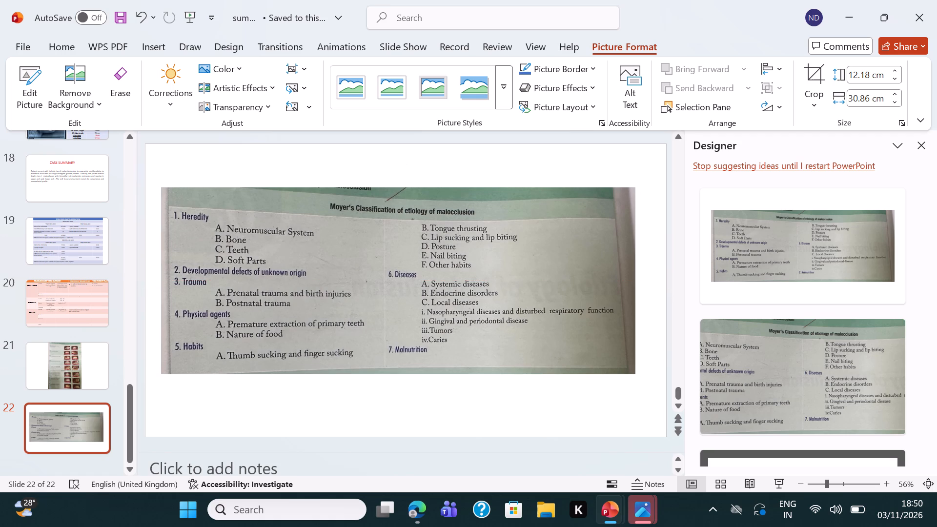
left_click(809, 86)
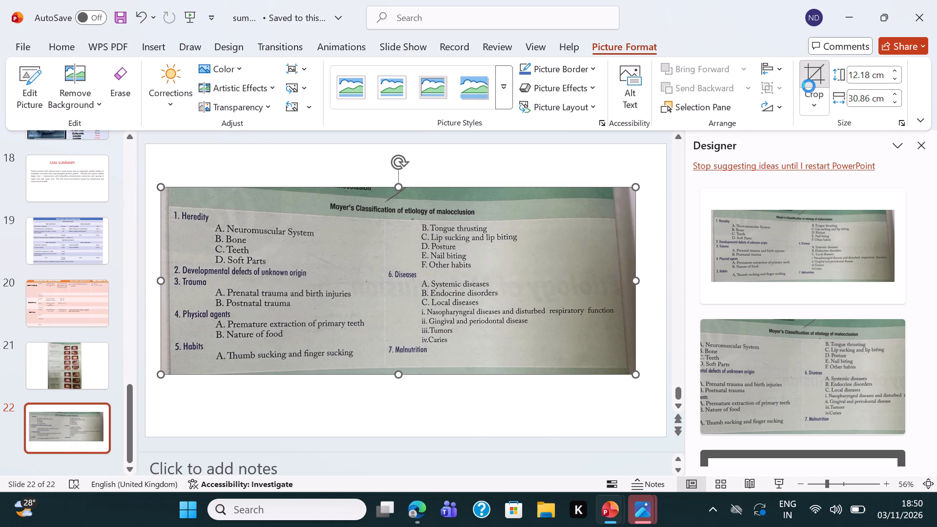
left_click_drag(405, 190, 405, 199)
left_click_drag(400, 373, 398, 368)
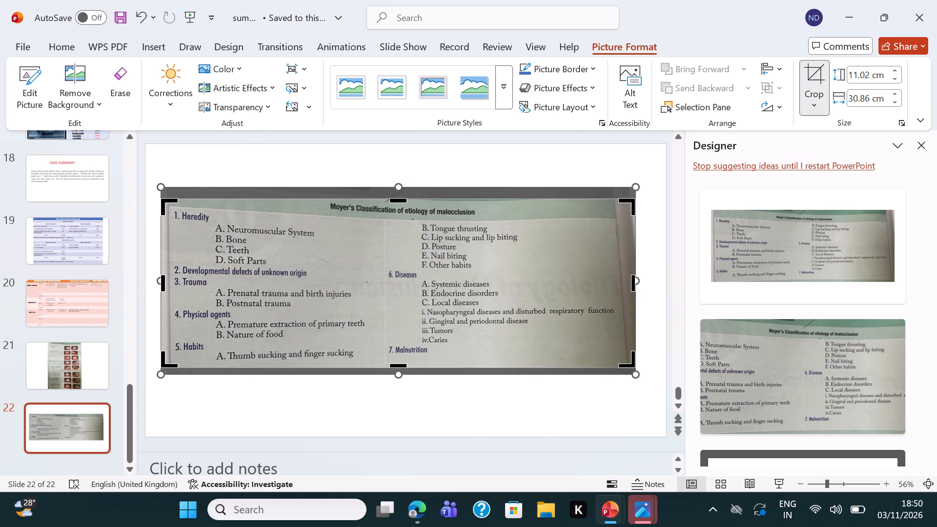
left_click_drag(635, 284, 625, 284)
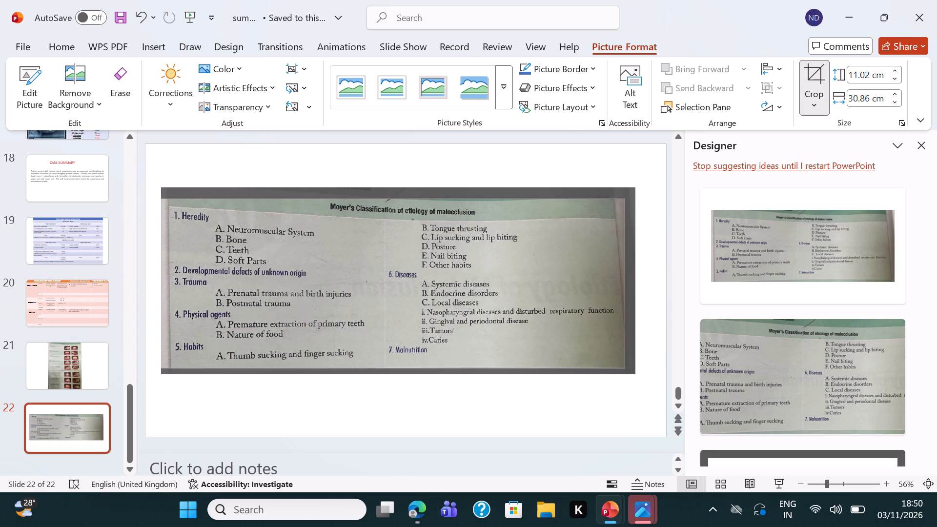
left_click_drag(625, 284, 621, 284)
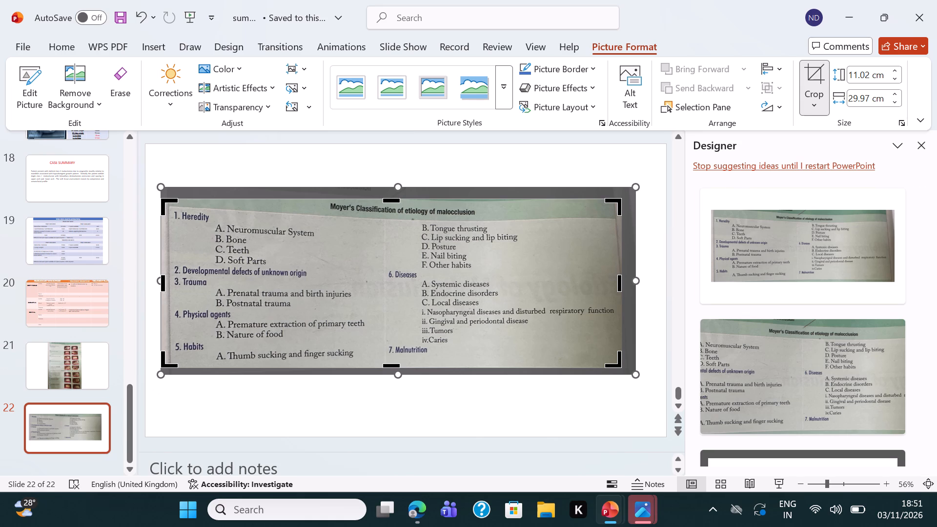
left_click_drag(163, 363, 167, 364)
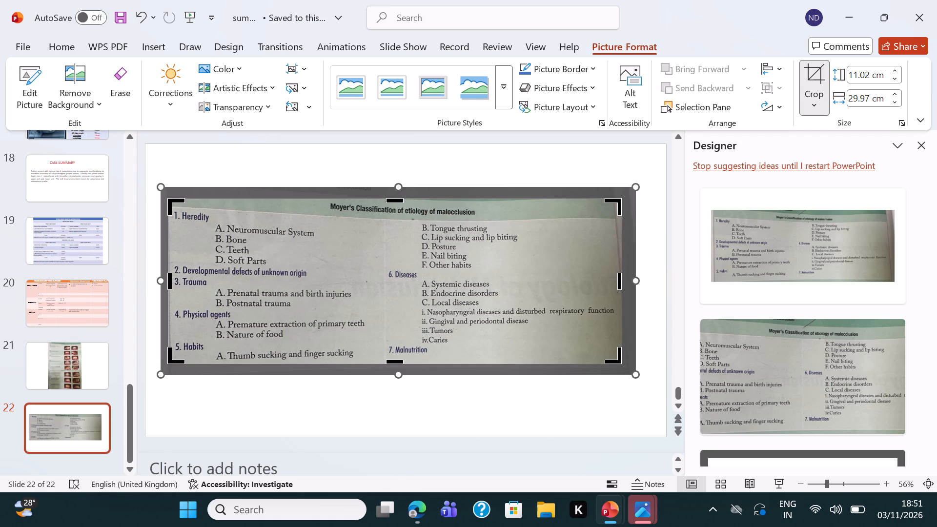
left_click(620, 157)
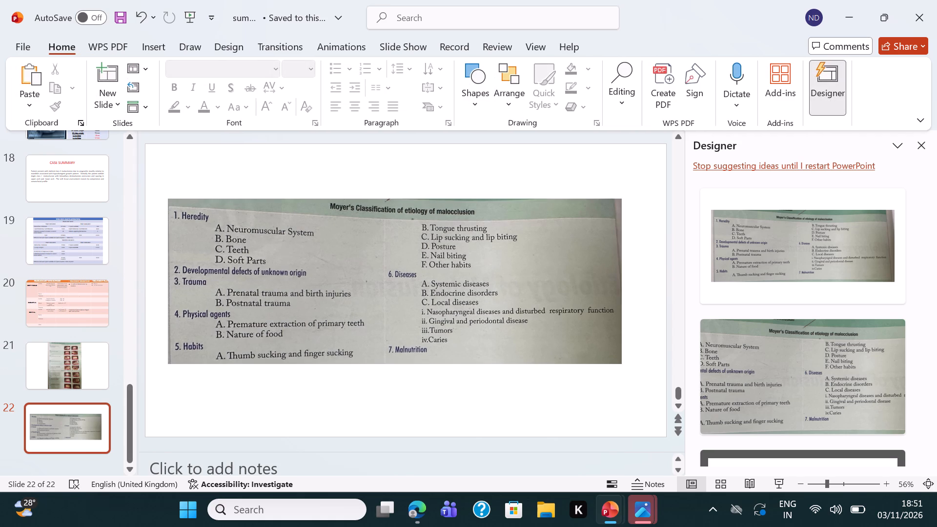
left_click(445, 281)
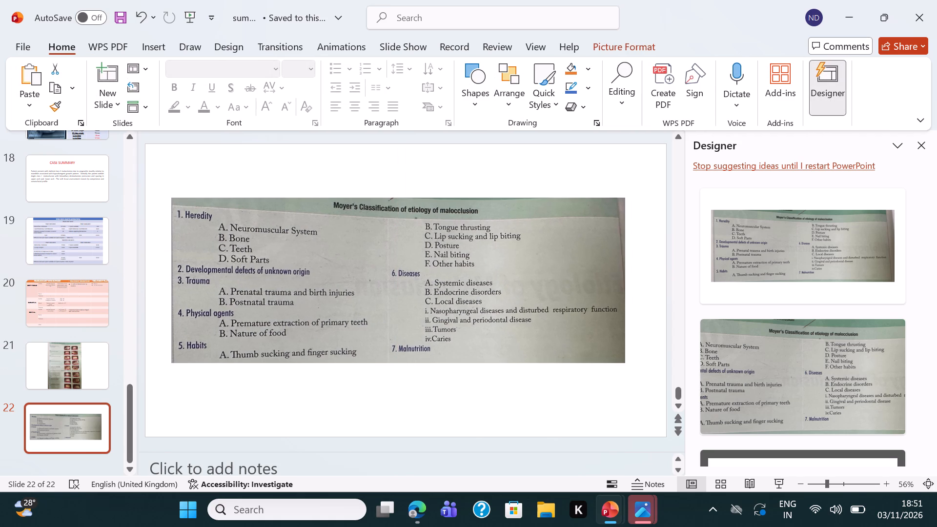
left_click(579, 402)
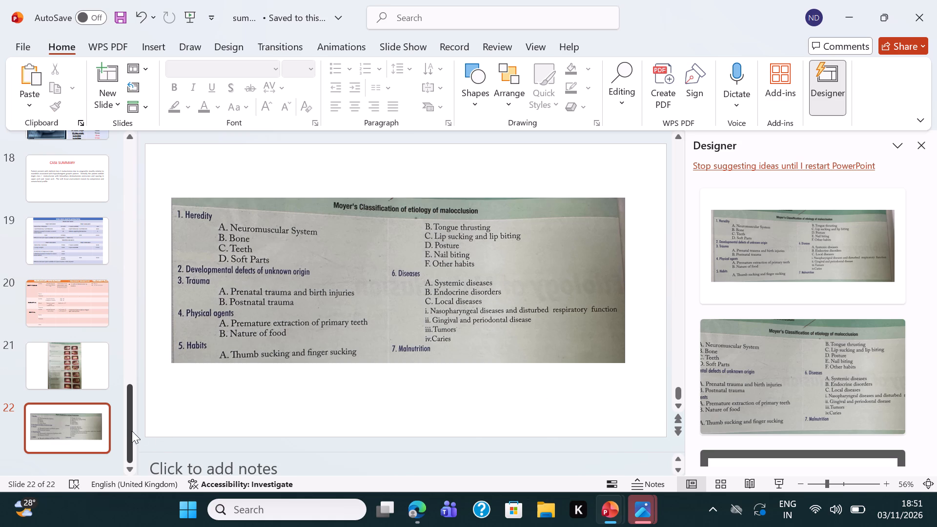
Set the slide insertion point directly after slide 22.
left_click(100, 463)
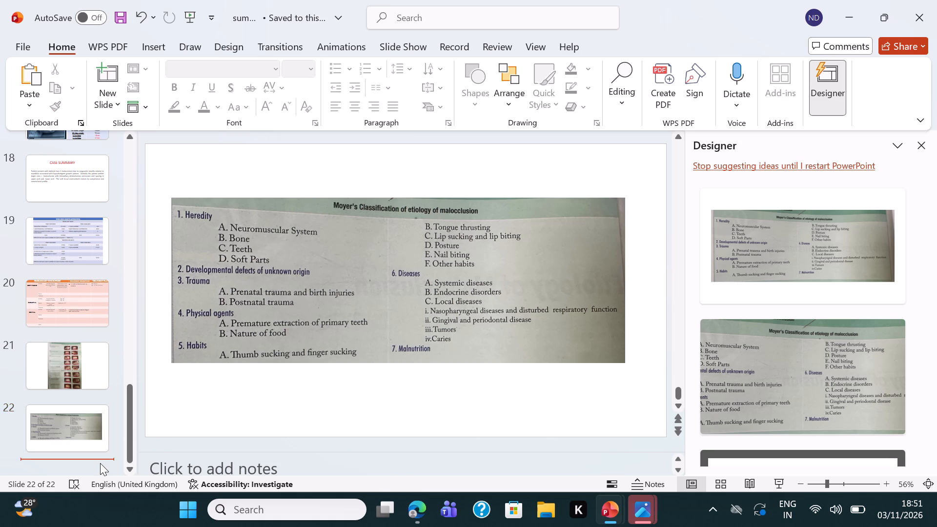
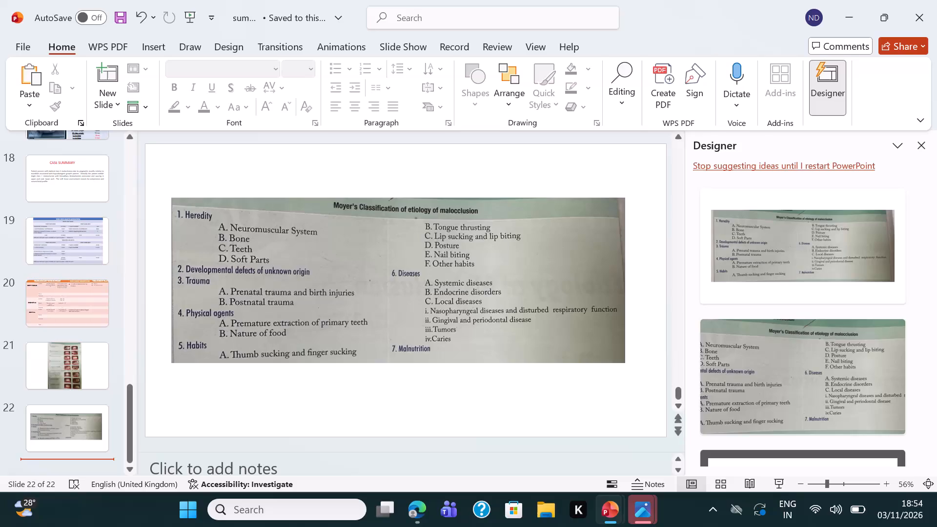
Save the sumania presentation with the added textbook picture slides.
key("ctrl+s")
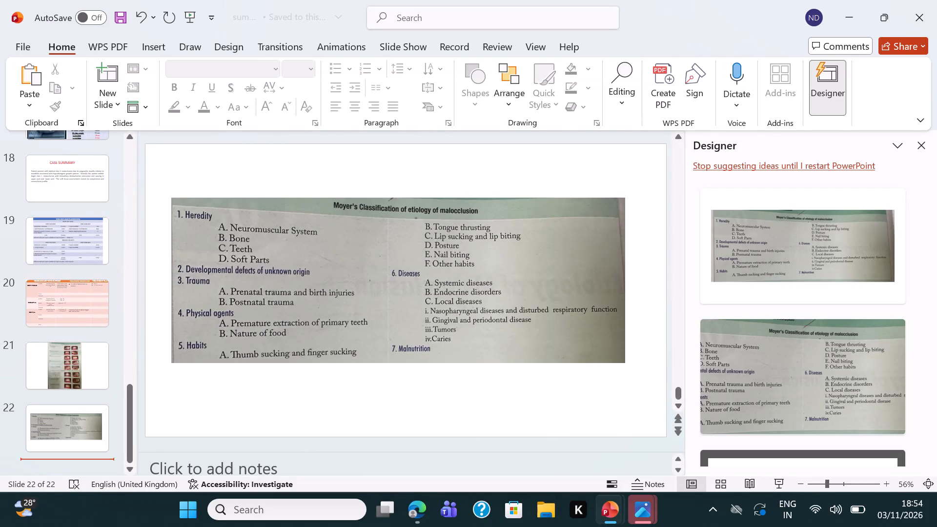
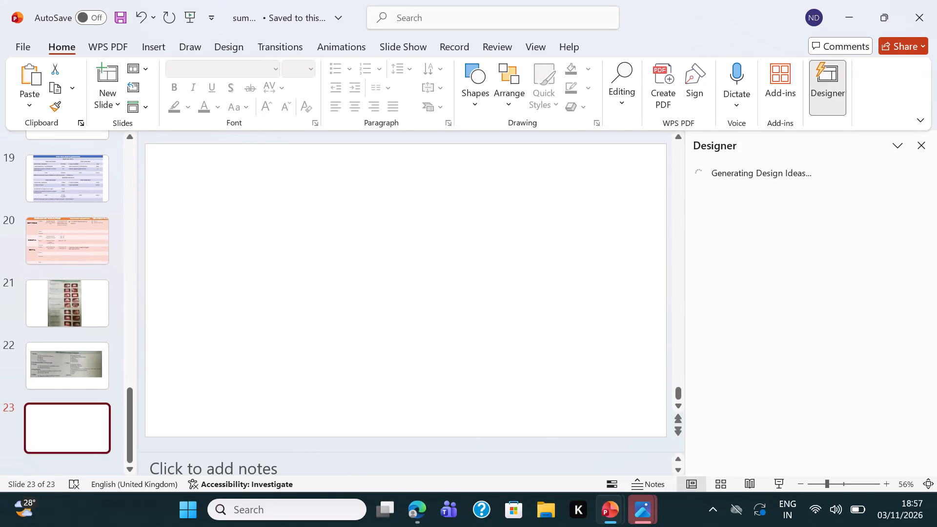
Delete the blank slide 23 at the end of the presentation and set the insertion point after slide 22.
key("Delete")
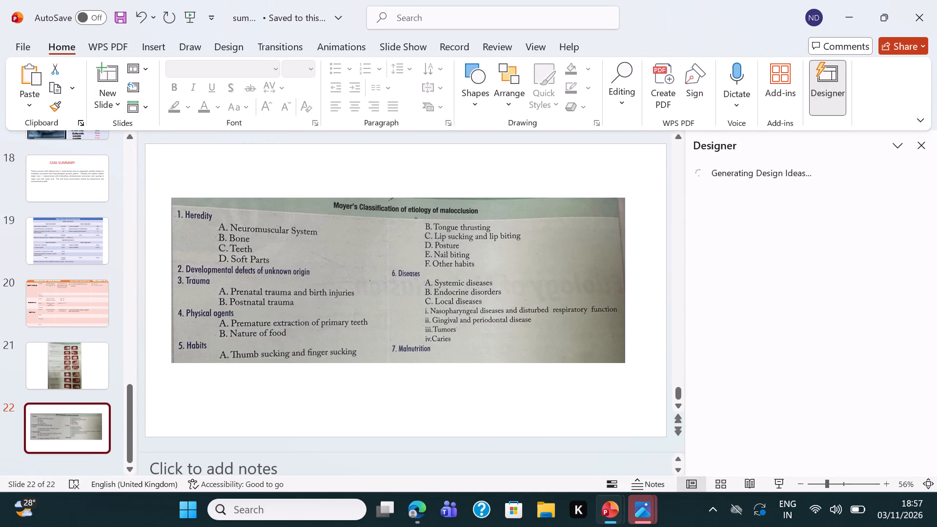
left_click(100, 463)
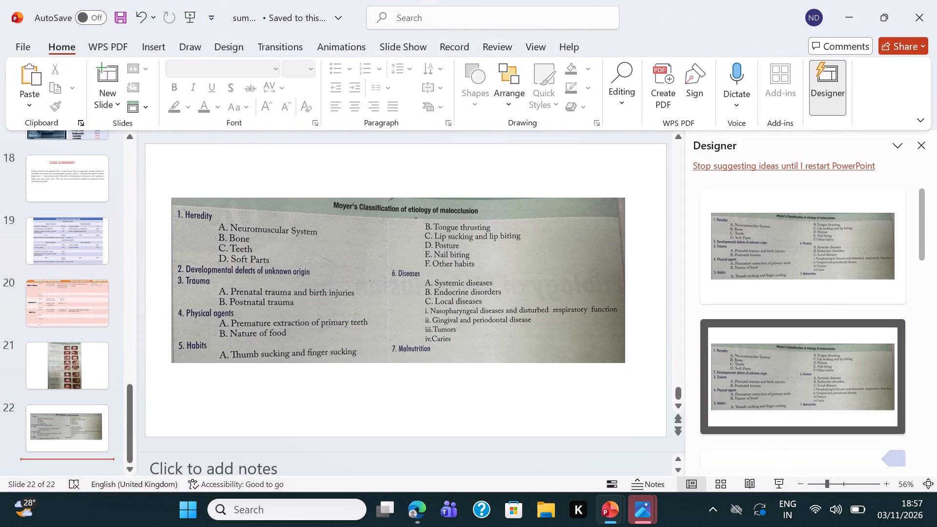
Check slide 21 with the Dewey's modification picture and look back through the slide thumbnails to the first slide.
left_click(70, 360)
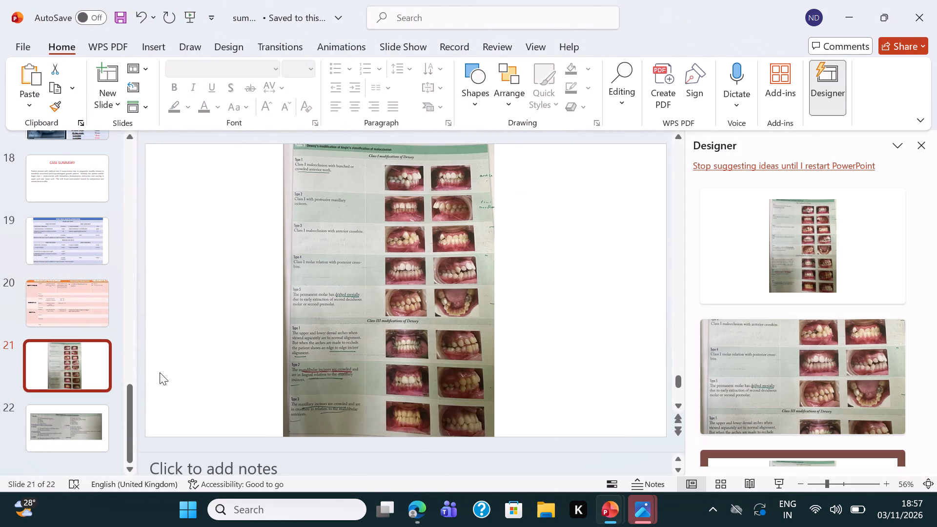
left_click_drag(129, 430, 146, 257)
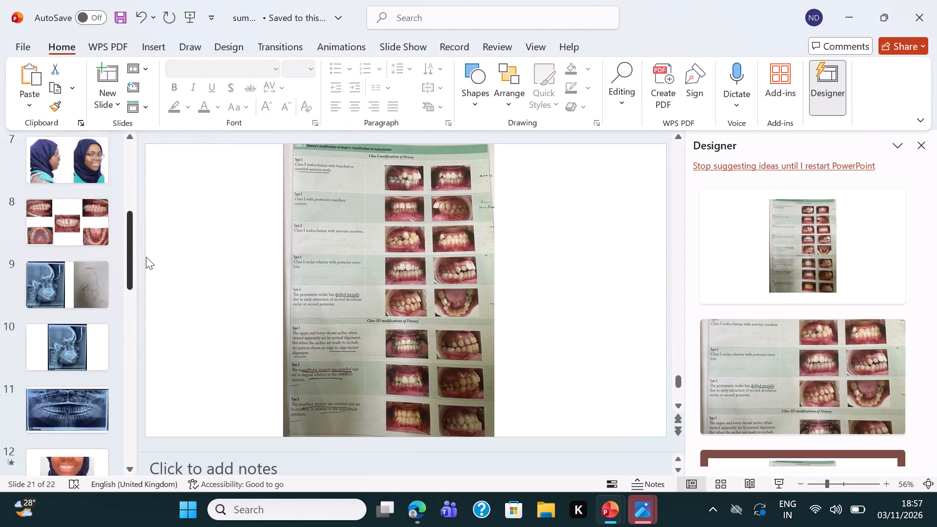
left_click_drag(146, 257, 161, 153)
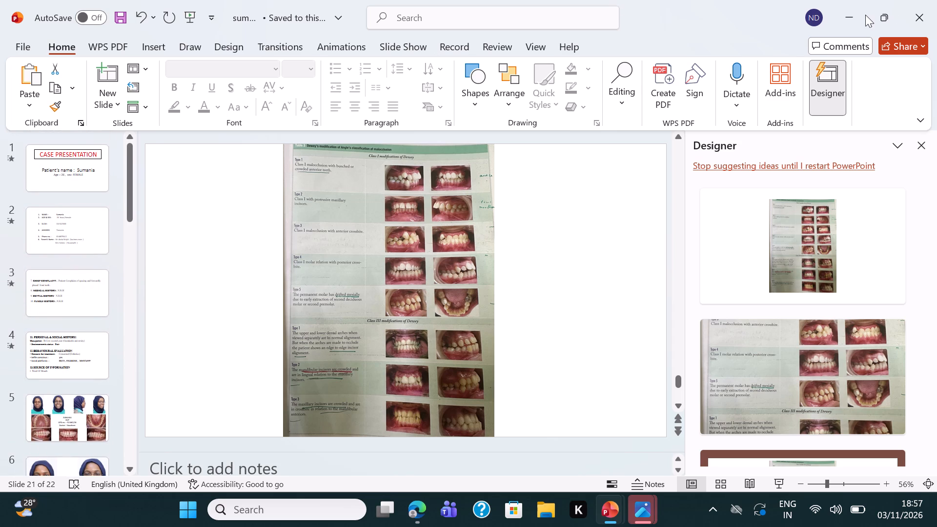
Minimise the presentation window to get back to the Moyer's classification photo and the WhatsApp page.
left_click(865, 15)
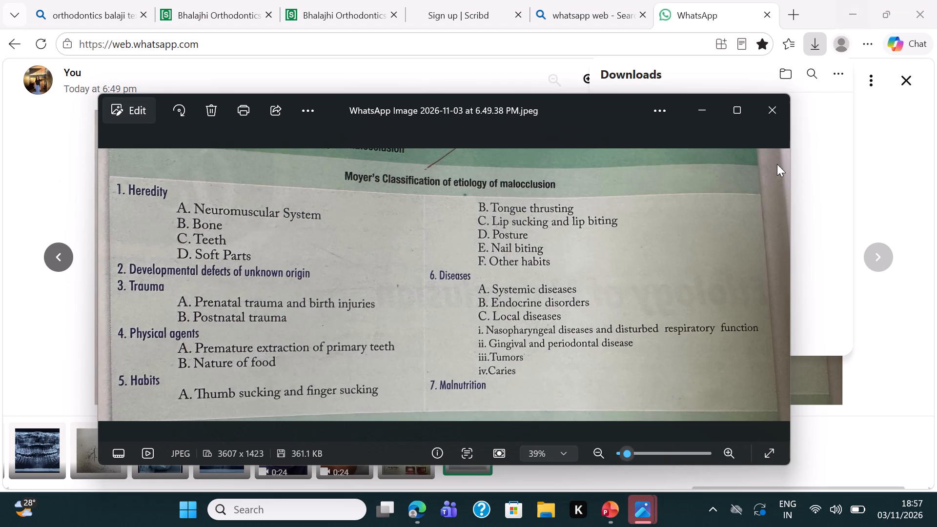
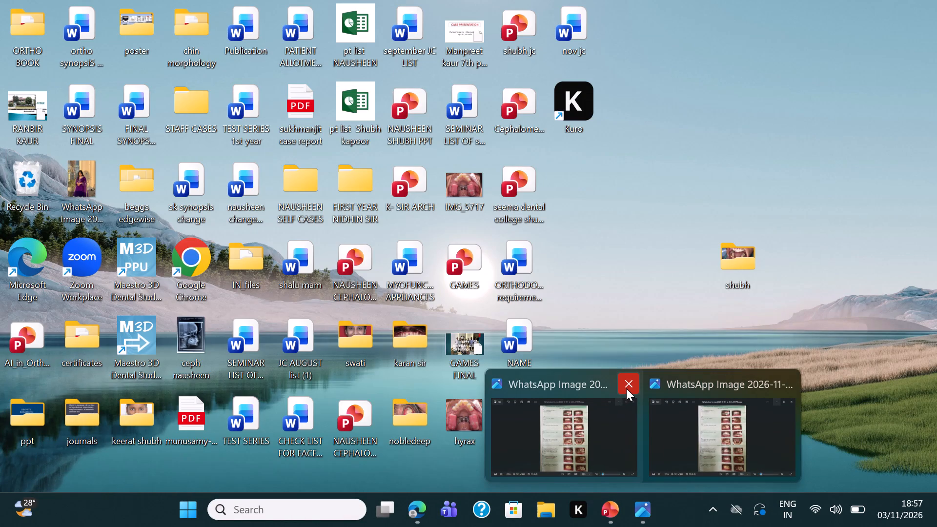
Close both open WhatsApp textbook photo windows.
left_click(626, 388)
left_click(710, 382)
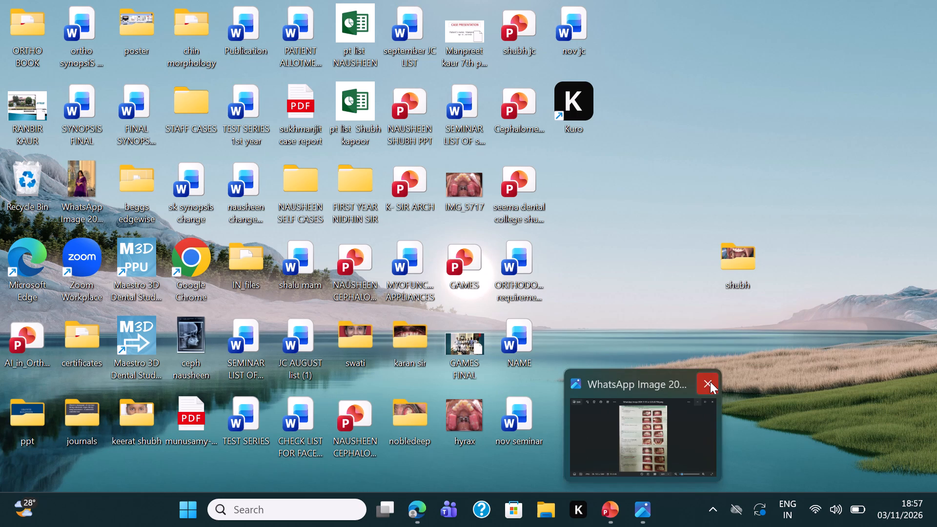